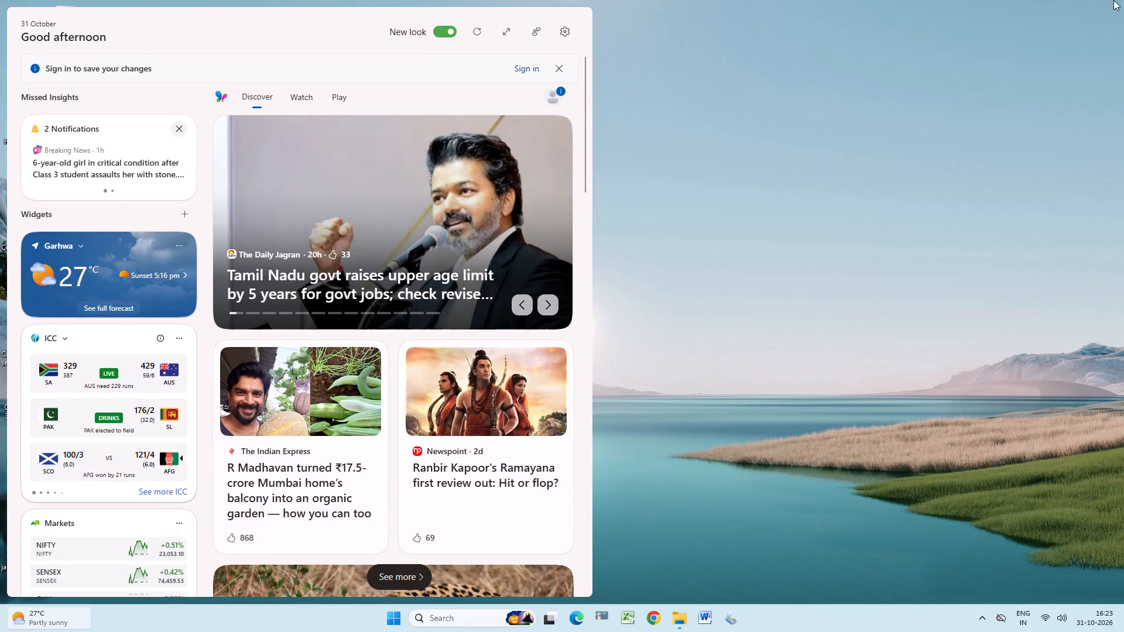
Open the Return folder under New Volume (D:), Mukesh, Office 2026-27, Establishment Section.
{"action": "left_click", "coordinate": [790, 209]}
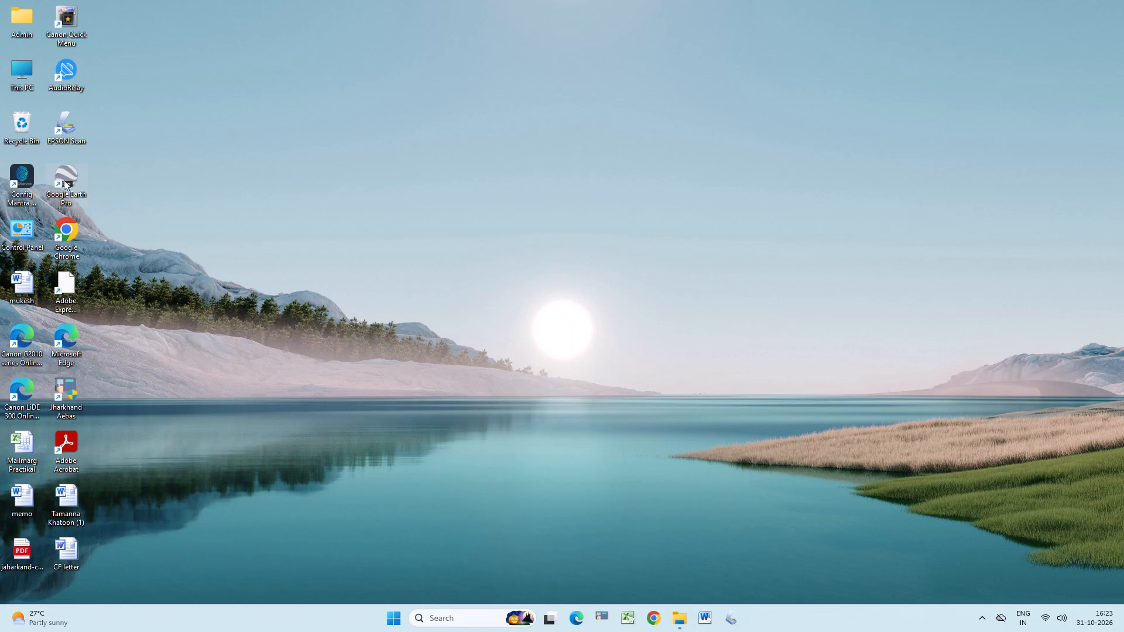
{"action": "left_click", "coordinate": [25, 76]}
{"action": "key", "text": "Return"}
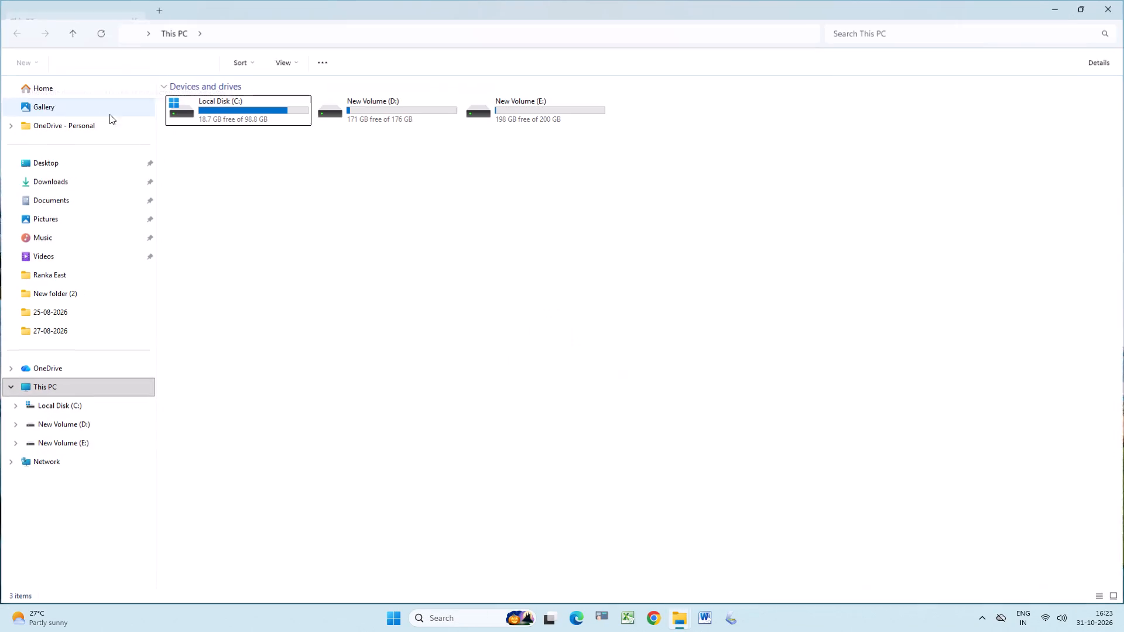
{"action": "left_click", "coordinate": [400, 123]}
{"action": "key", "text": "Return"}
{"action": "left_click", "coordinate": [268, 124]}
{"action": "key", "text": "Return"}
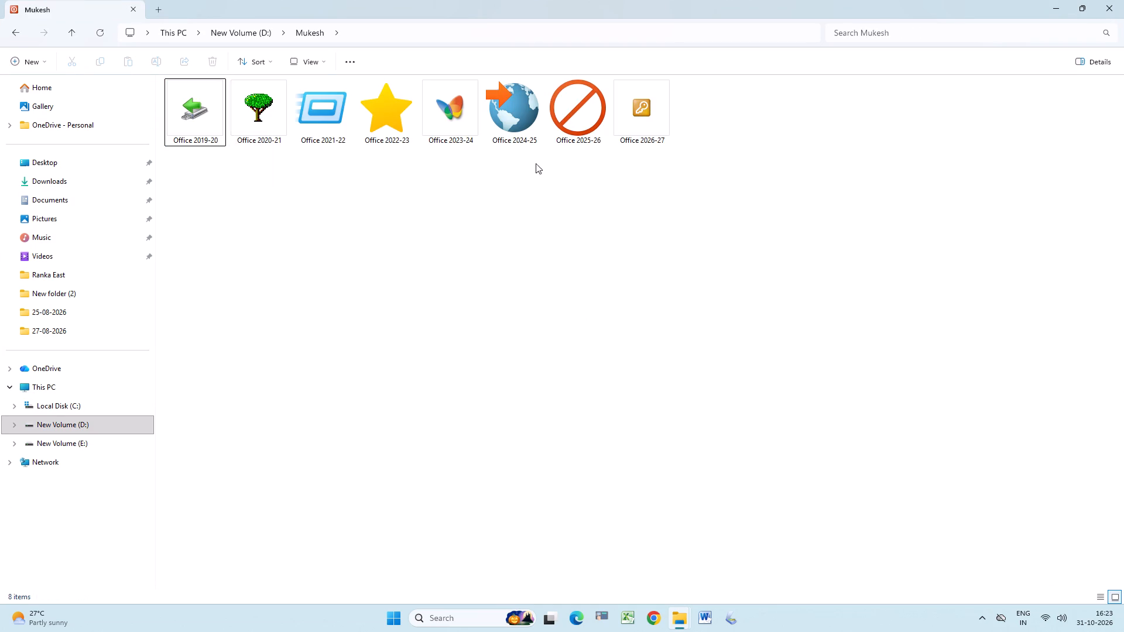
{"action": "left_click", "coordinate": [629, 119]}
{"action": "key", "text": "Return"}
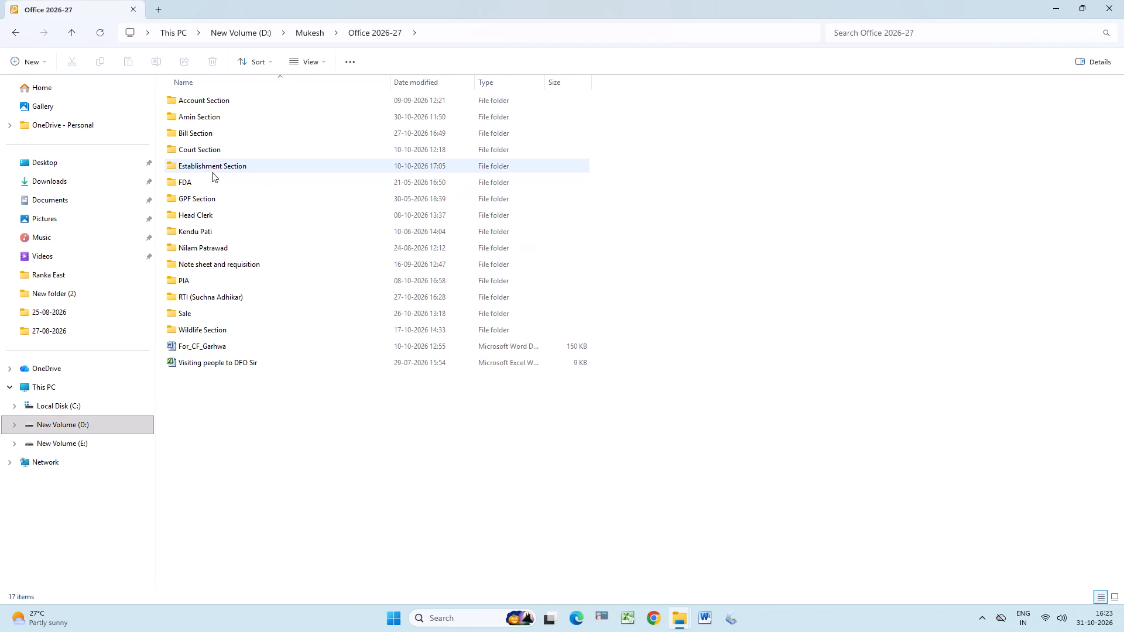
{"action": "left_click", "coordinate": [212, 171]}
{"action": "key", "text": "Return"}
{"action": "left_click", "coordinate": [202, 145]}
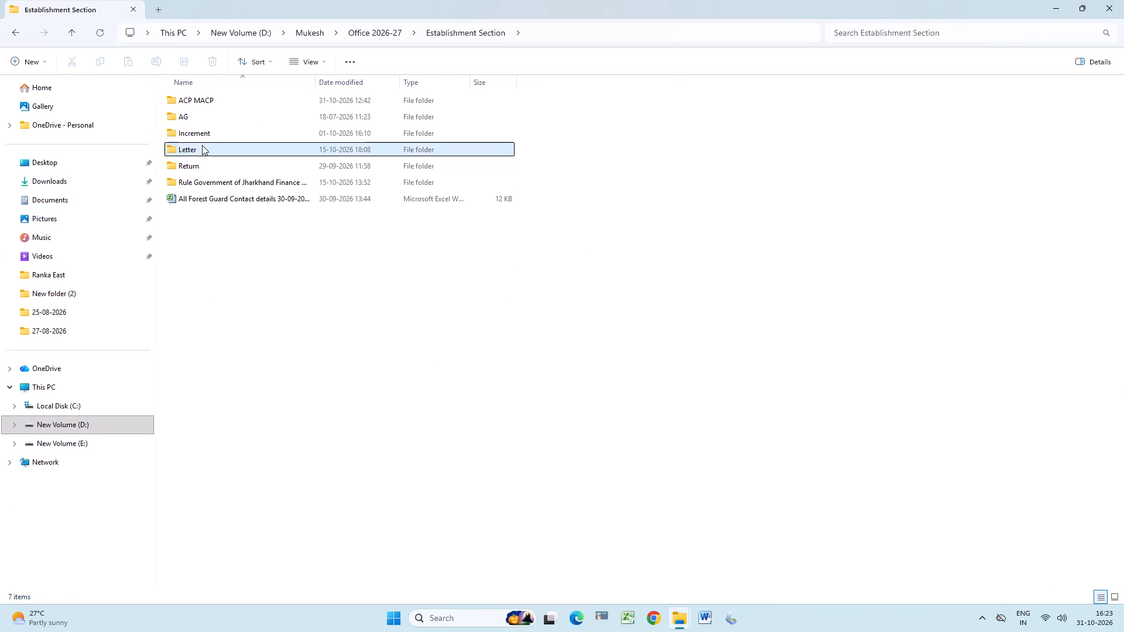
{"action": "left_click", "coordinate": [197, 173]}
{"action": "left_click", "coordinate": [197, 169]}
{"action": "key", "text": "Return"}
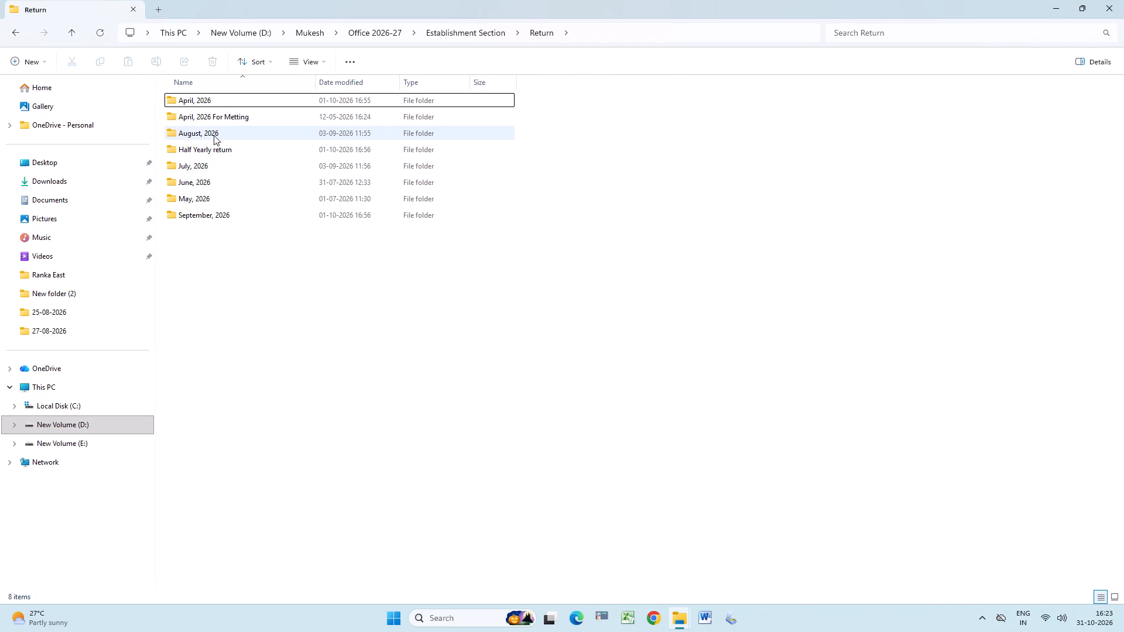
Duplicate the September, 2026 folder in place and name the copy October, 2026.
{"action": "left_click", "coordinate": [212, 211]}
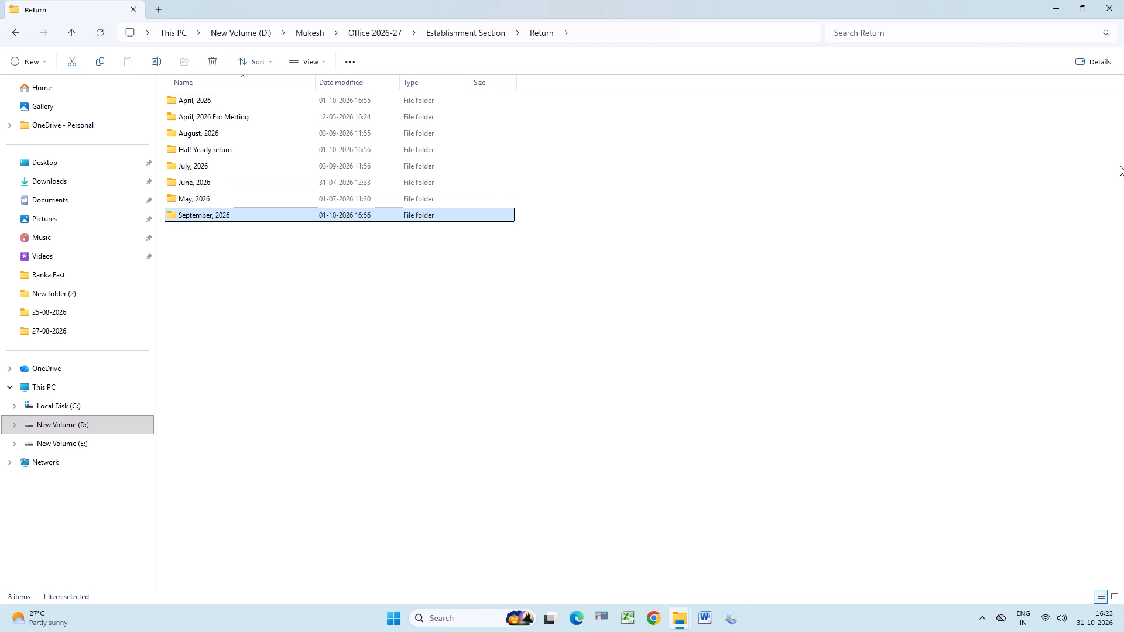
{"action": "key", "text": "ctrl+c"}
{"action": "key", "text": "ctrl+v"}
{"action": "key", "text": "F2"}
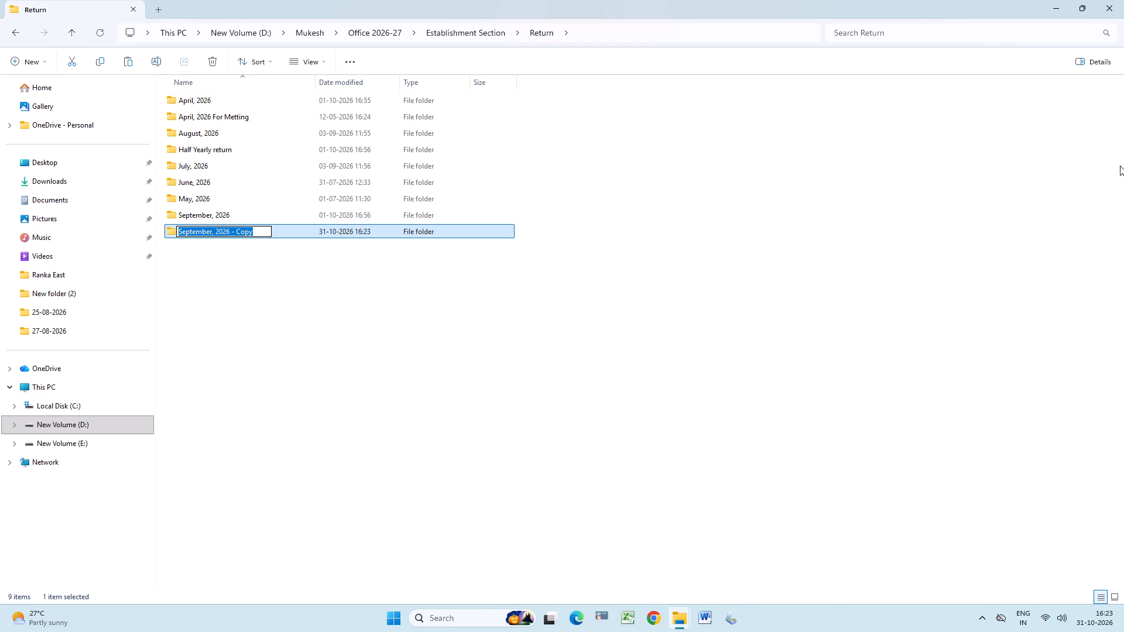
{"action": "type", "text": "OCto"}
{"action": "key", "text": "BackSpace"}
{"action": "key", "text": "BackSpace"}
{"action": "key", "text": "BackSpace"}
{"action": "type", "text": "ctober, 2026"}
{"action": "key", "text": "Return"}
Open the Departmental Procuding workbook from the October, 2026 folder and dismiss the activation wizard.
{"action": "key", "text": "Return"}
{"action": "key", "text": "Down"}
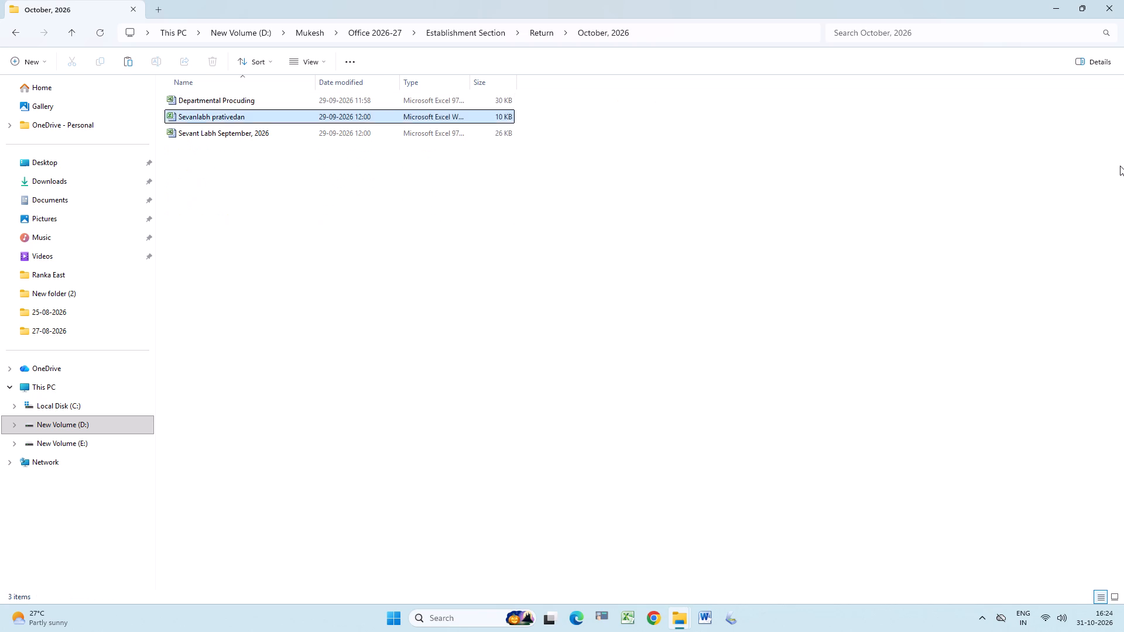
{"action": "key", "text": "Up"}
{"action": "key", "text": "Return"}
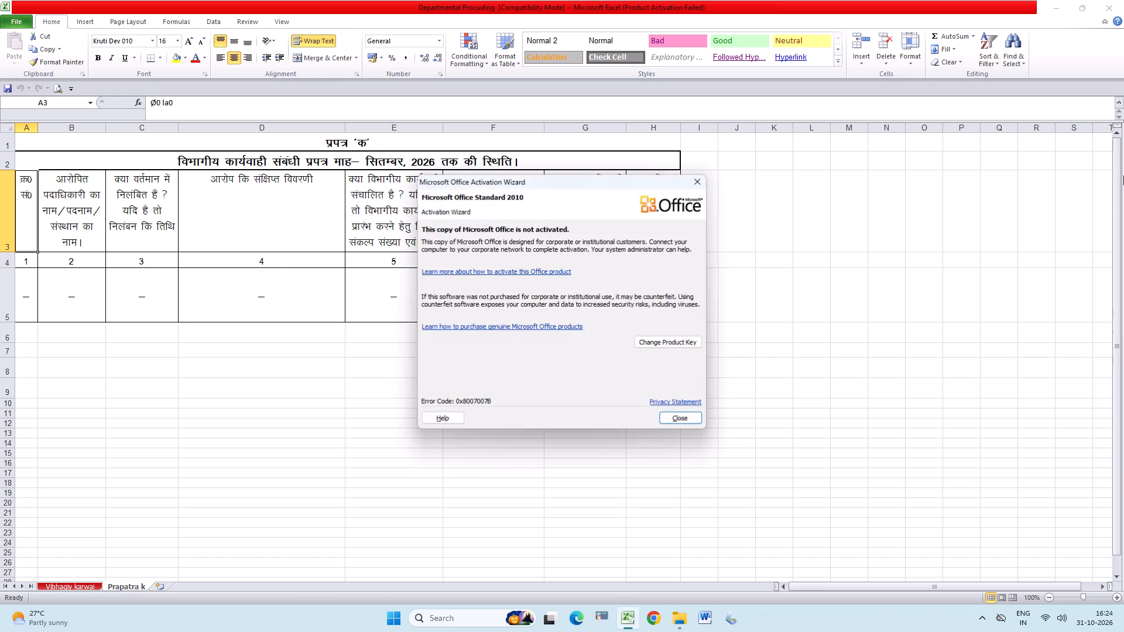
{"action": "key", "text": "space"}
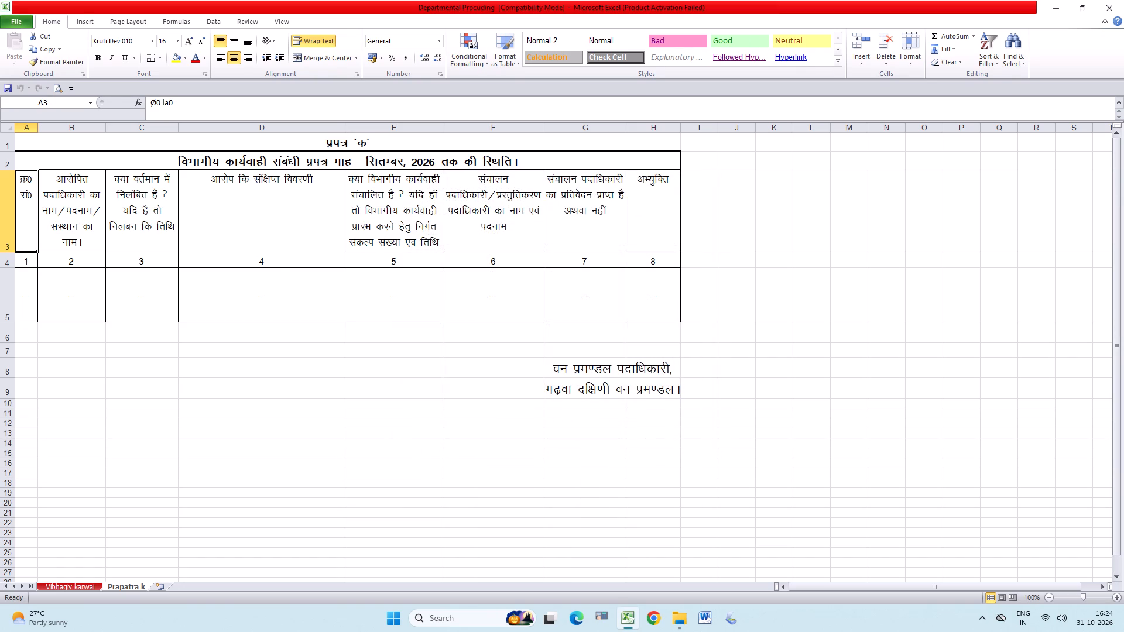
Change the month in the row 2 title of the Prapatra k sheet to अक्टूबर (Kruti Dev text vDVwcj) and save the workbook.
{"action": "double_click", "coordinate": [366, 161]}
{"action": "key", "text": "ctrl+shift+Right"}
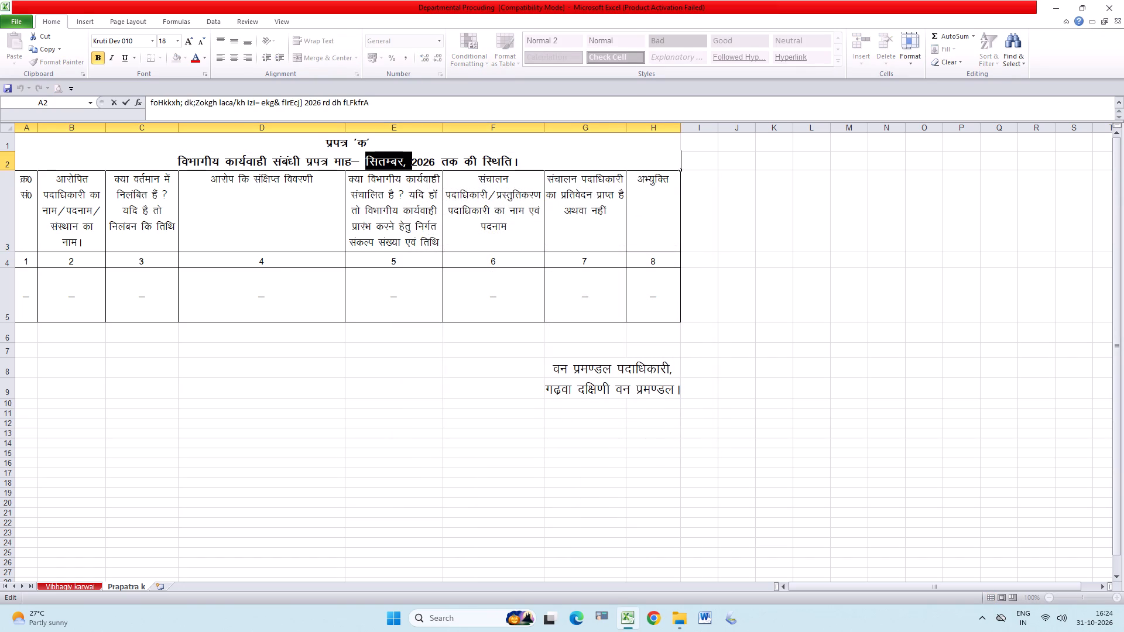
{"action": "key", "text": "shift+Left"}
{"action": "key", "text": "shift+Left"}
{"action": "type", "text": "vDVwcj"}
{"action": "key", "text": "Return"}
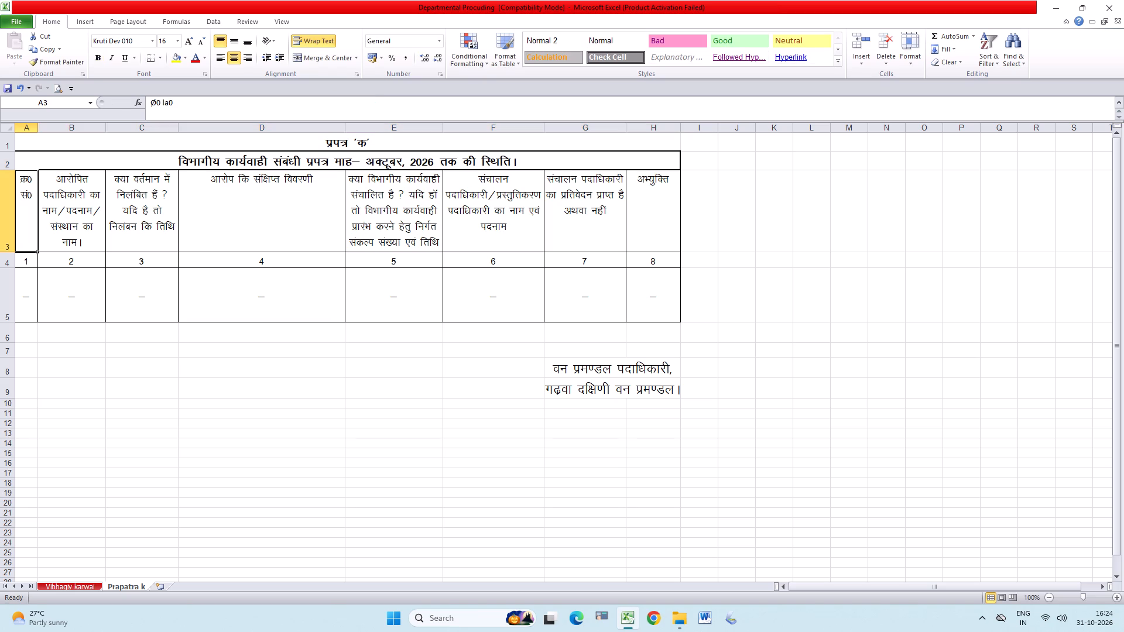
{"action": "key", "text": "ctrl+s"}
Change the month in cell F2 of the Vibhagiy karwai sheet to अक्टूबर (Kruti Dev text vDVwcj) and save the workbook.
{"action": "left_click", "coordinate": [70, 586]}
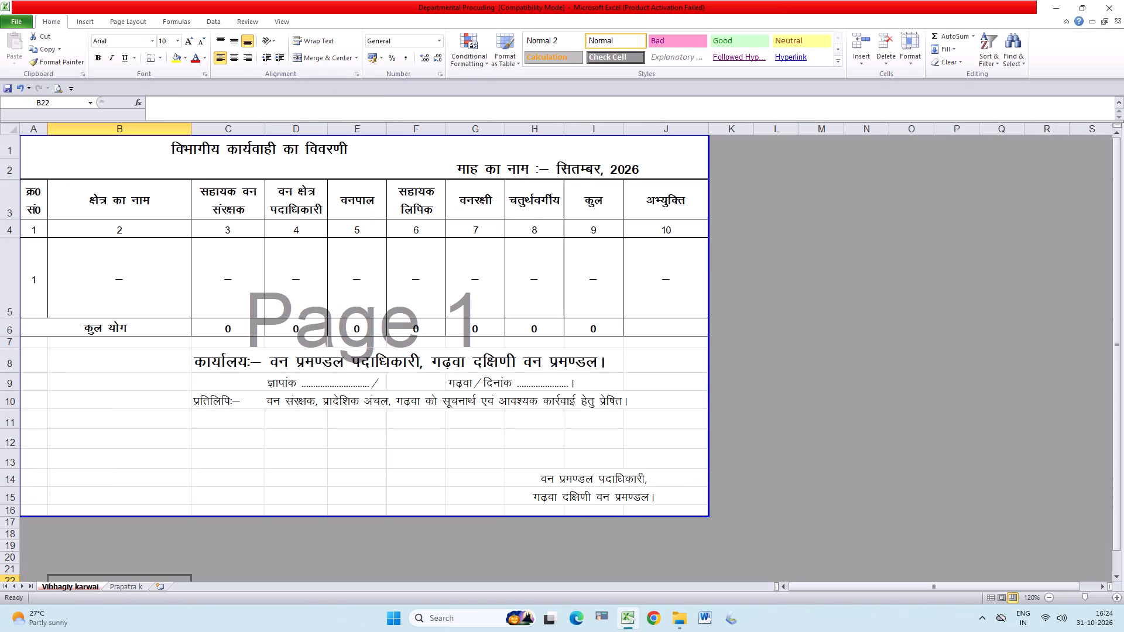
{"action": "left_click", "coordinate": [550, 158]}
{"action": "double_click", "coordinate": [557, 167]}
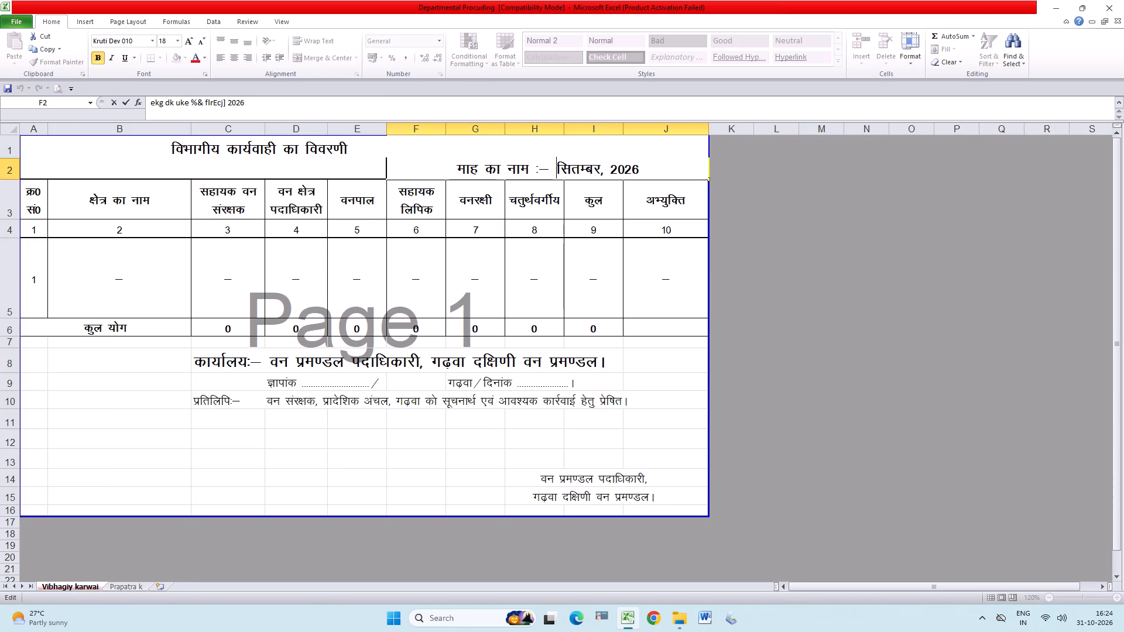
{"action": "key", "text": "ctrl+shift+Right"}
{"action": "key", "text": "shift+Left"}
{"action": "key", "text": "shift+Left"}
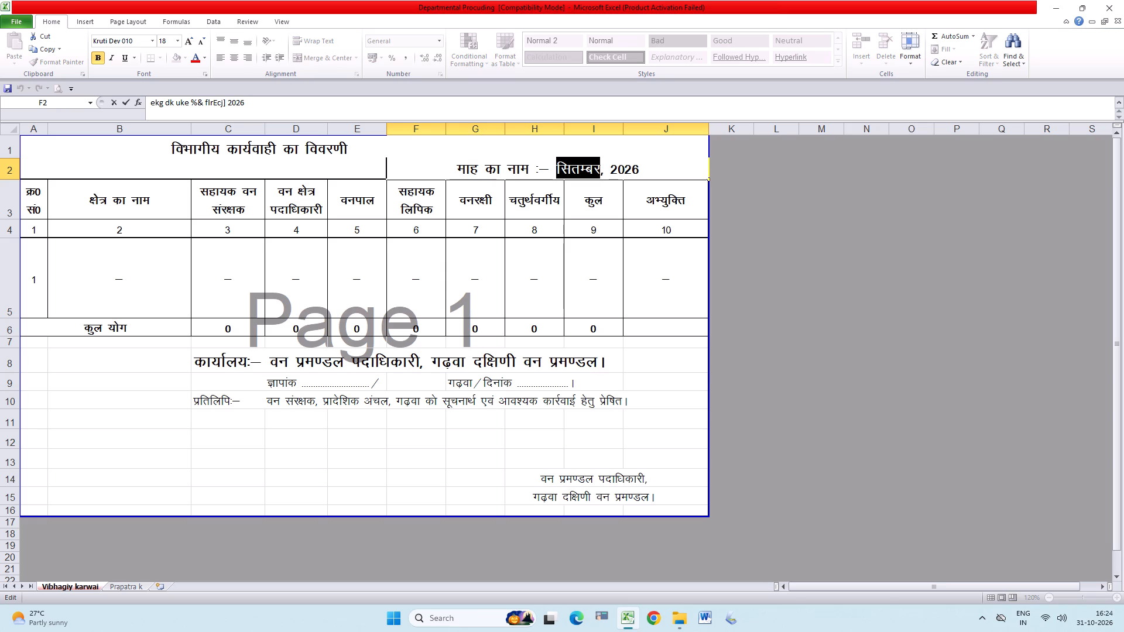
{"action": "type", "text": "vDVwcj"}
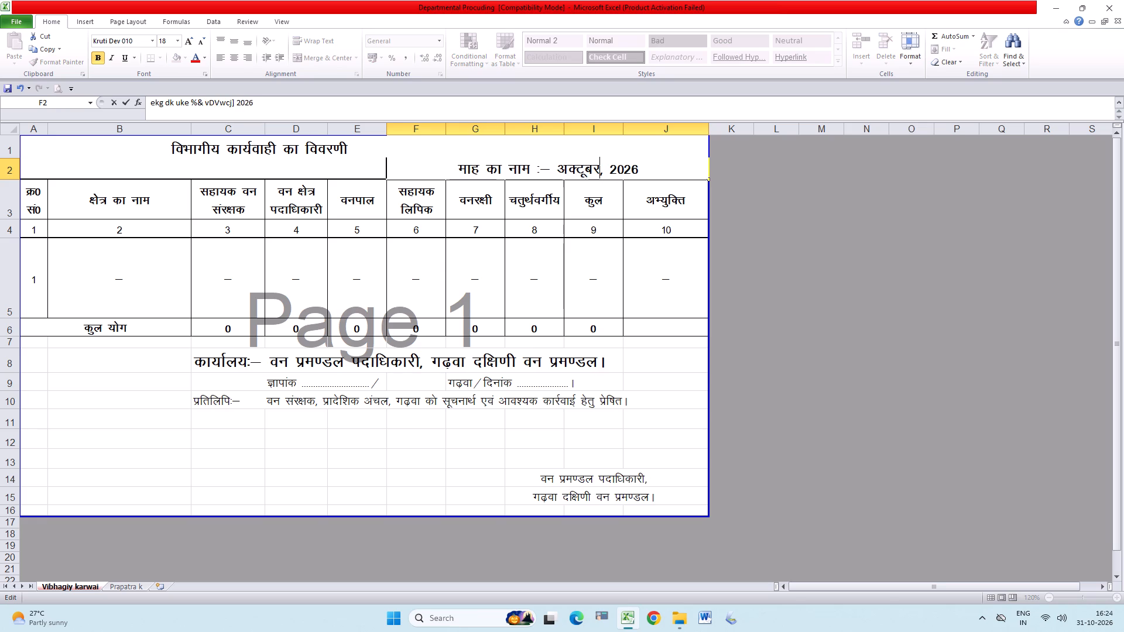
{"action": "key", "text": "Return"}
{"action": "key", "text": "ctrl+s"}
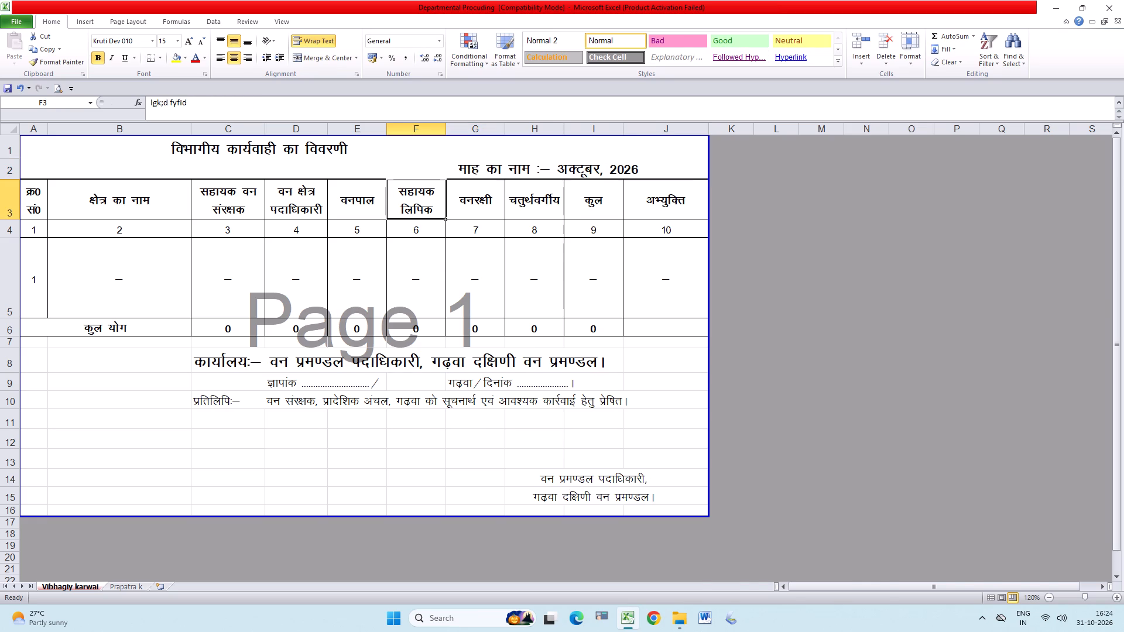
Print 2 copies of the Vibhagiy karwai sheet.
{"action": "key", "text": "ctrl+p"}
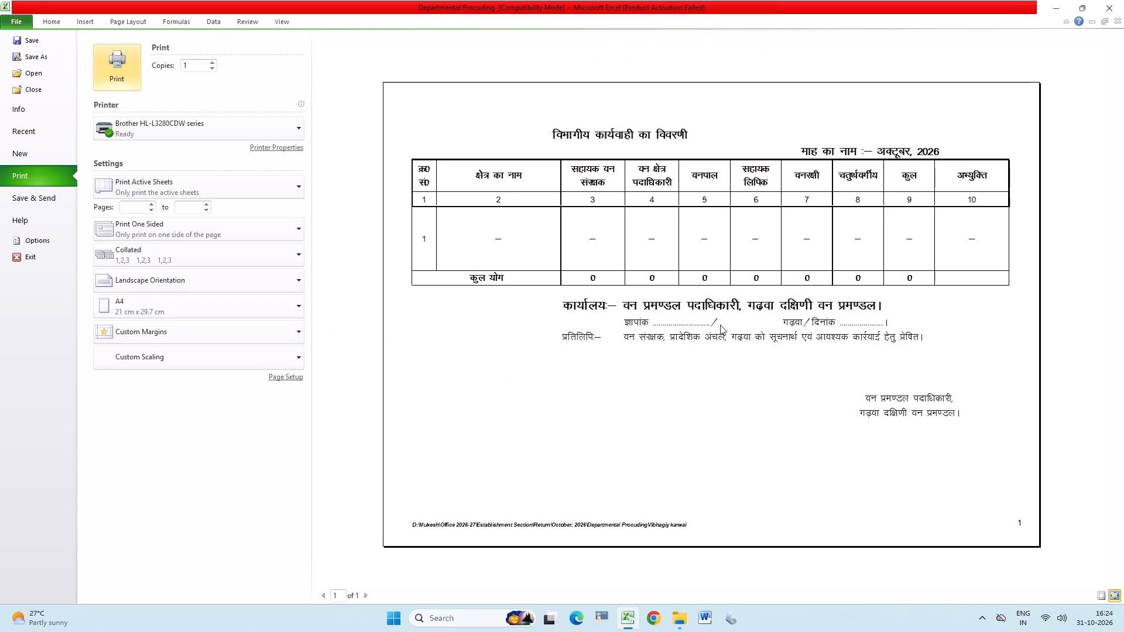
{"action": "key", "text": "Tab"}
{"action": "key", "text": "2"}
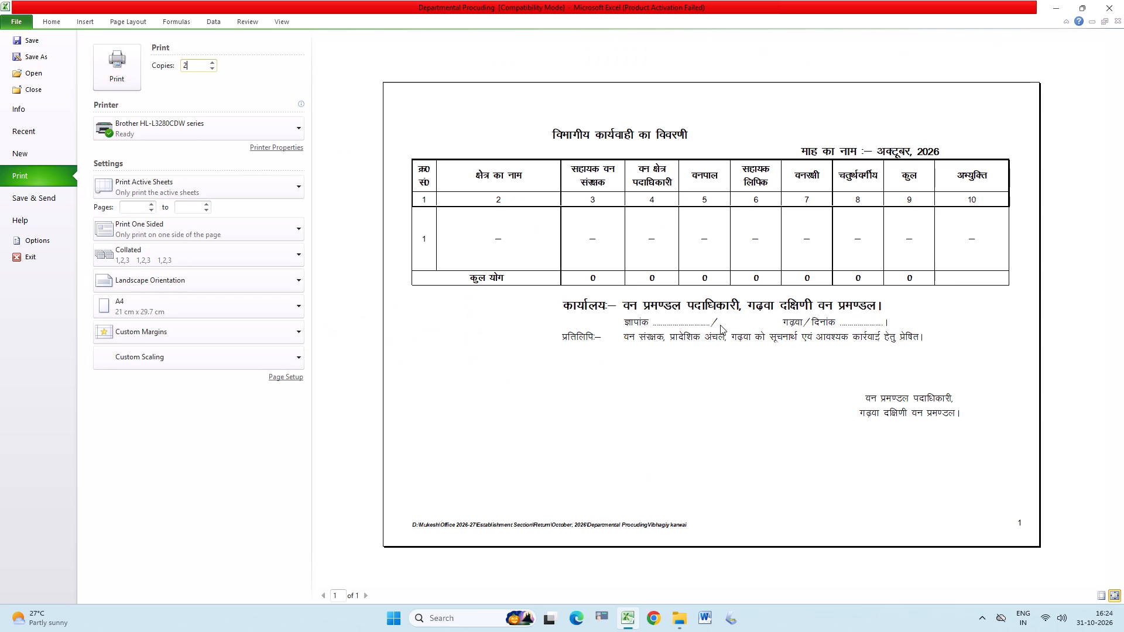
{"action": "key", "text": "Return"}
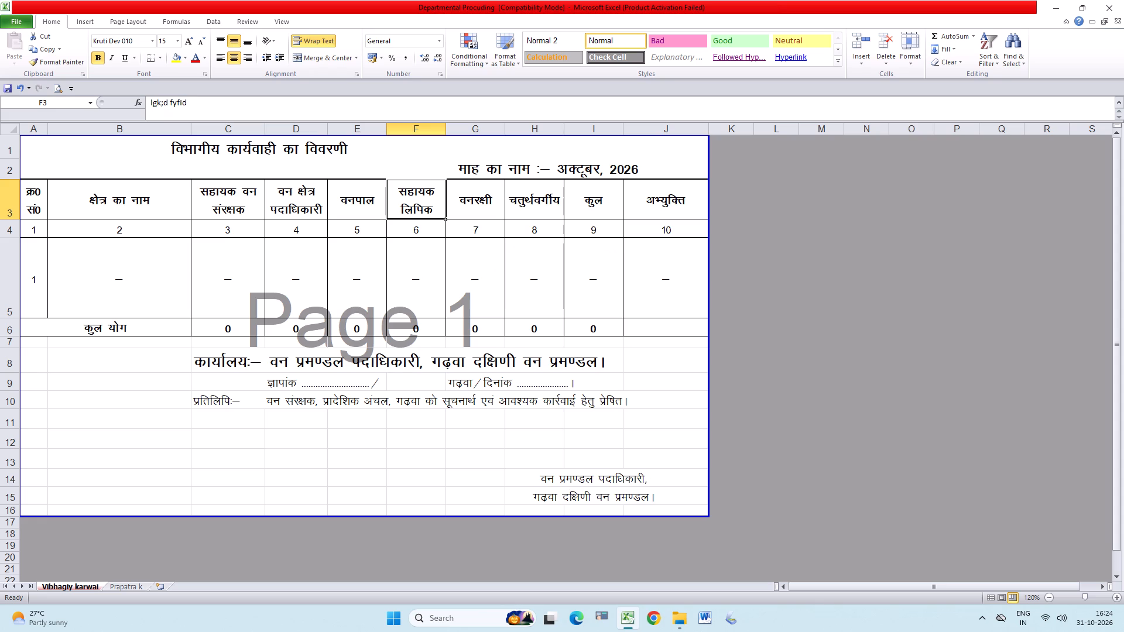
Select HP LaserJet M1005 as the printer in the print settings and return to the sheet.
{"action": "key", "text": "ctrl+F2"}
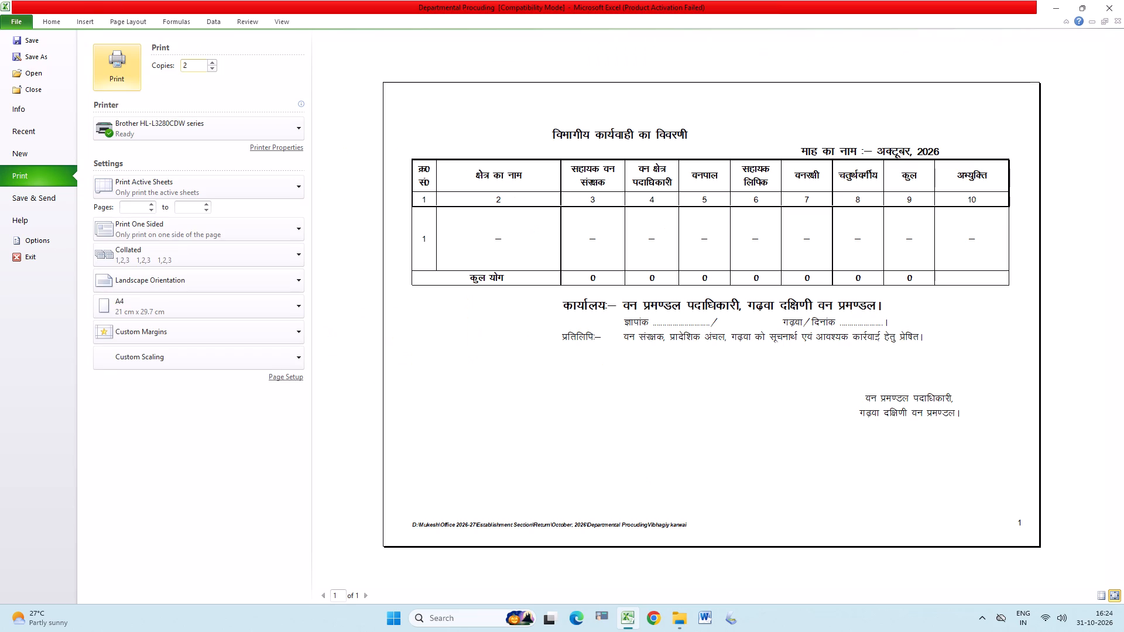
{"action": "left_click", "coordinate": [197, 68]}
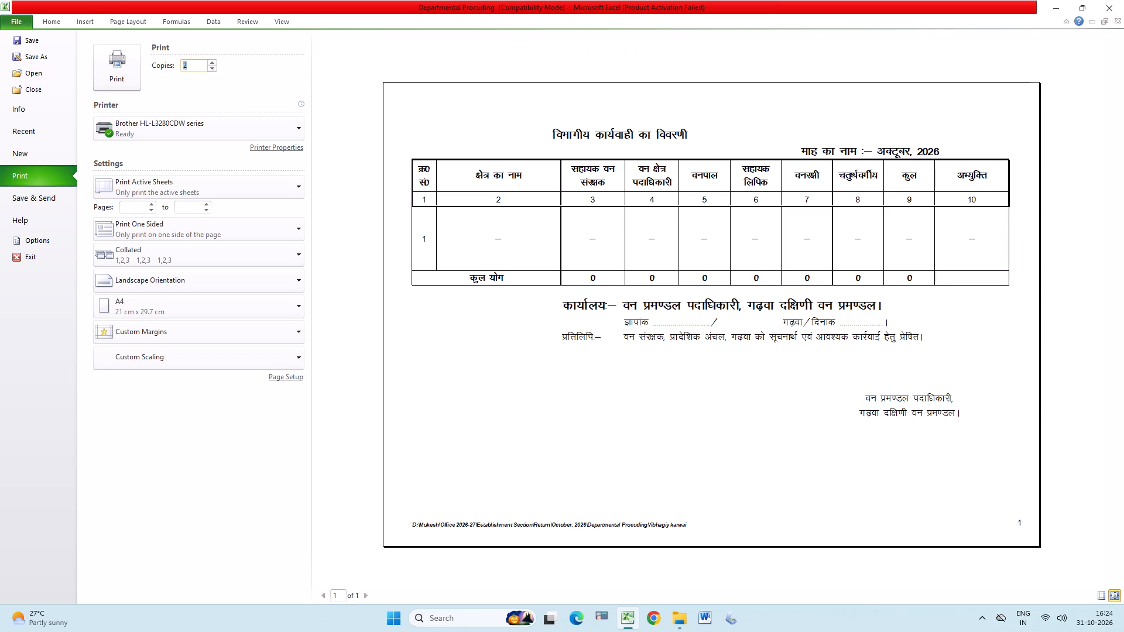
{"action": "left_click", "coordinate": [201, 130]}
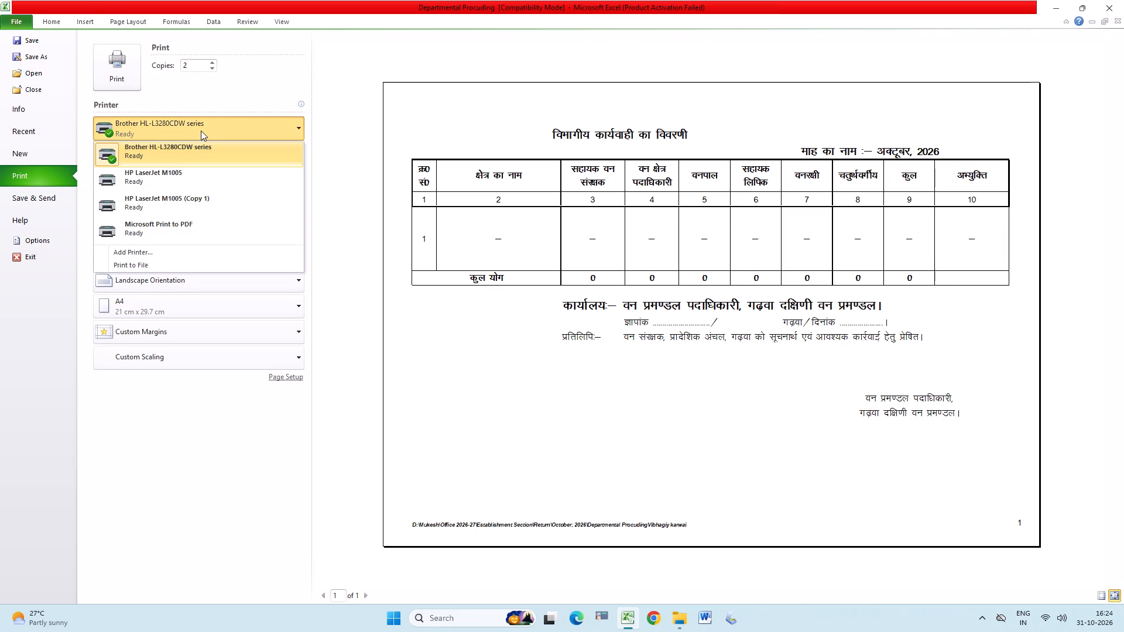
{"action": "left_click", "coordinate": [180, 177]}
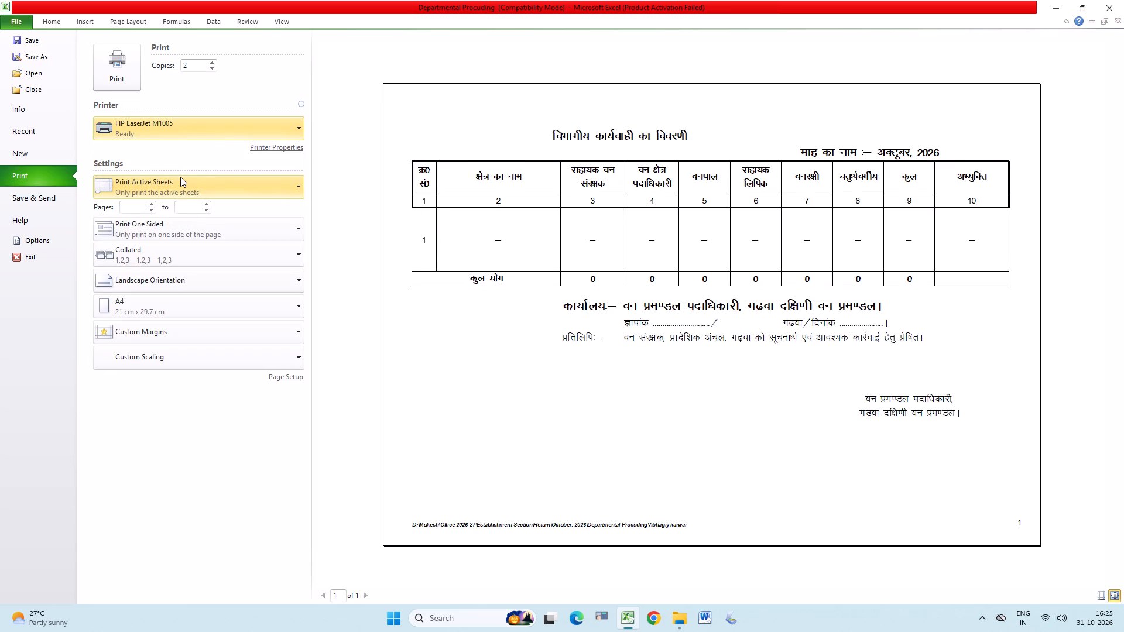
{"action": "left_click", "coordinate": [57, 17]}
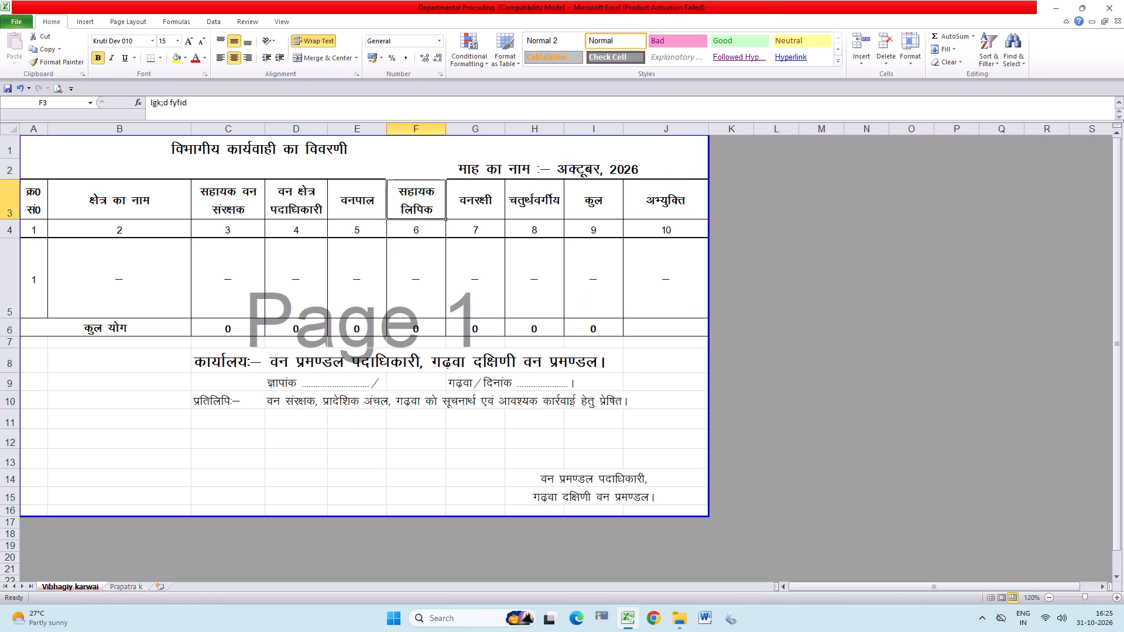
Lengthen the dotted blank after गढ़वा/दिनांक in cell G9 of the Vibhagiy karwai sheet by inserting more dashes.
{"action": "double_click", "coordinate": [537, 386]}
{"action": "double_click", "coordinate": [471, 383]}
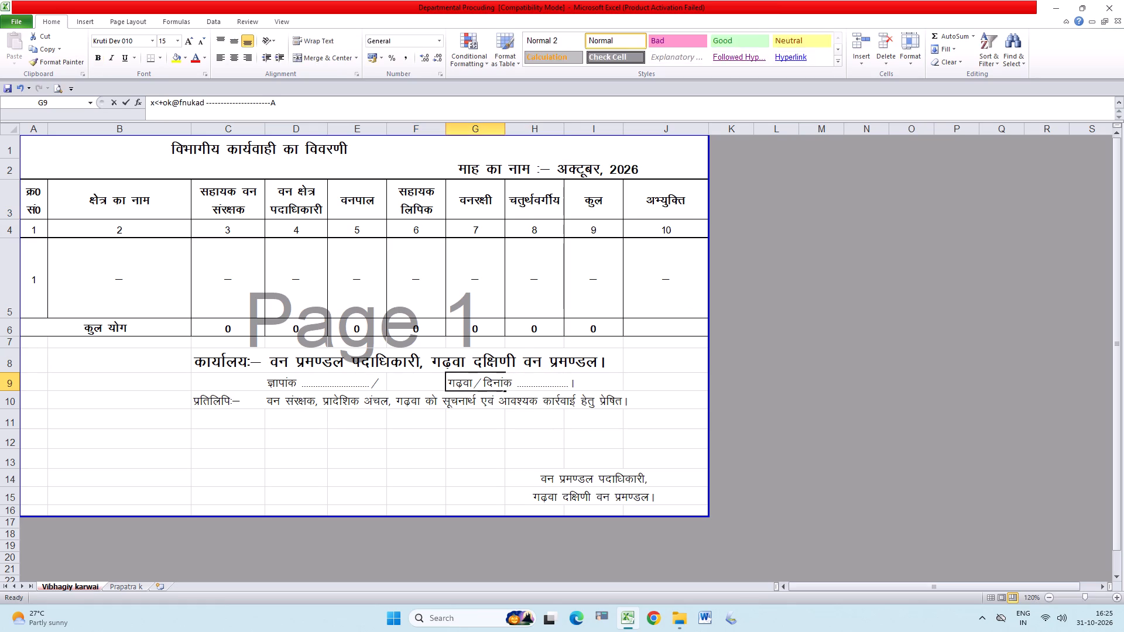
{"action": "left_click", "coordinate": [534, 385]}
{"action": "key", "text": "minus"}
{"action": "key", "text": "minus"}
{"action": "key", "text": "minus"}
{"action": "key", "text": "minus"}
{"action": "key", "text": "minus"}
{"action": "key", "text": "minus"}
{"action": "key", "text": "minus"}
{"action": "key", "text": "minus"}
{"action": "key", "text": "minus"}
{"action": "key", "text": "minus"}
{"action": "key", "text": "minus"}
{"action": "key", "text": "minus"}
{"action": "key", "text": "minus"}
{"action": "key", "text": "minus"}
{"action": "key", "text": "minus"}
{"action": "key", "text": "minus"}
{"action": "key", "text": "minus"}
{"action": "key", "text": "minus"}
{"action": "key", "text": "minus"}
{"action": "key", "text": "minus"}
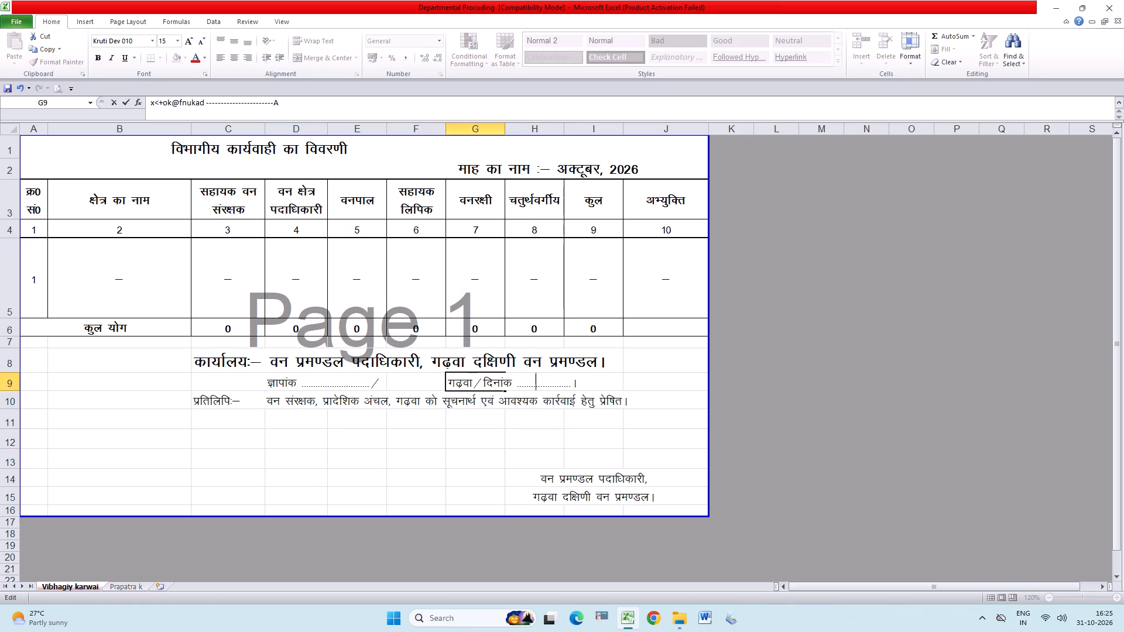
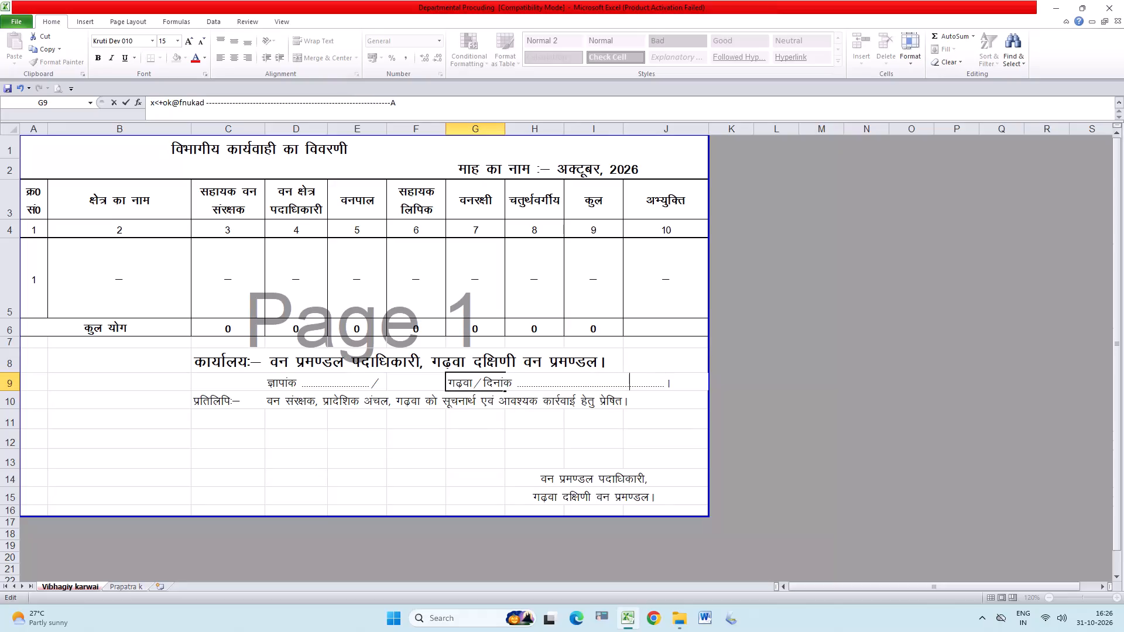
Finish the edit of cell G9 on the Vibhagiy karwai sheet, save the workbook and check the print preview.
{"action": "key", "text": "Return"}
{"action": "key", "text": "ctrl+s"}
{"action": "key", "text": "ctrl+s"}
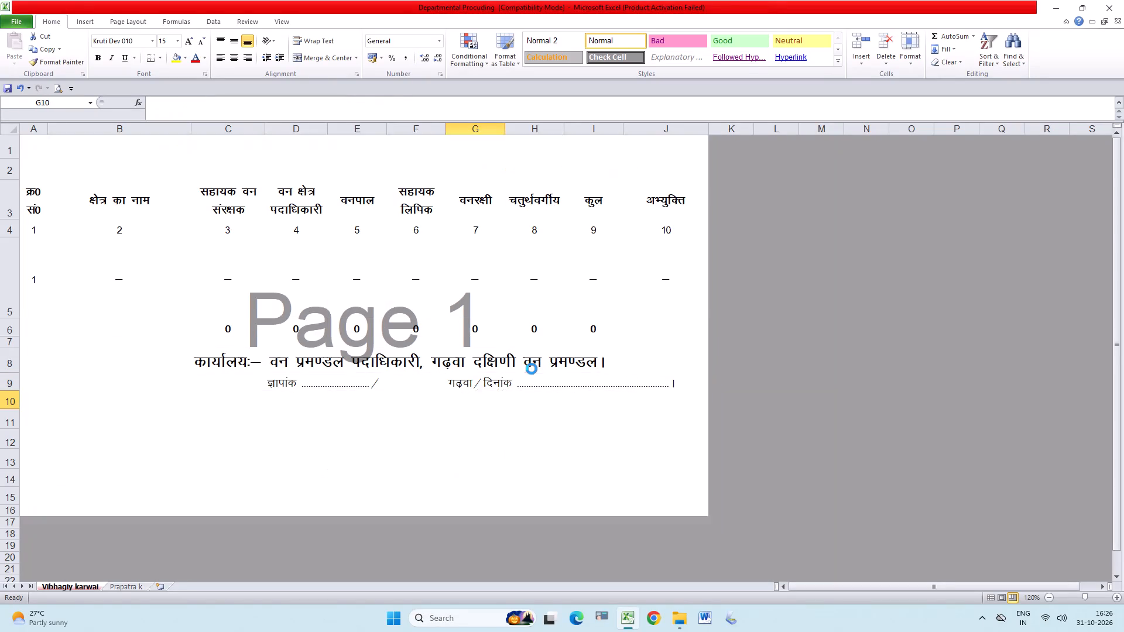
{"action": "key", "text": "ctrl+F2"}
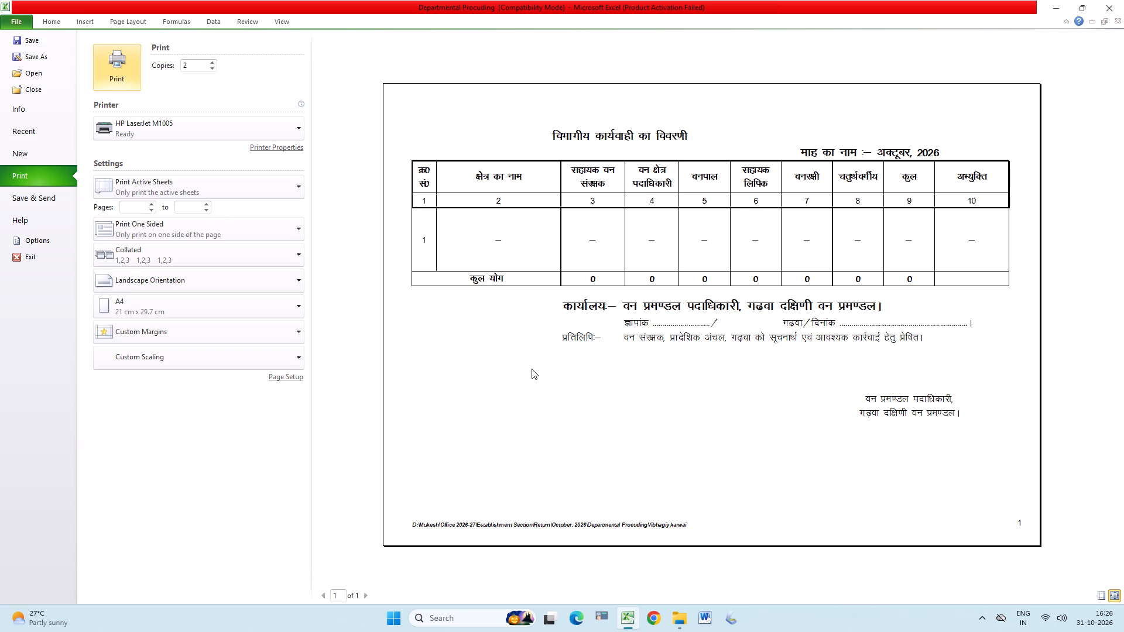
{"action": "key", "text": "Escape"}
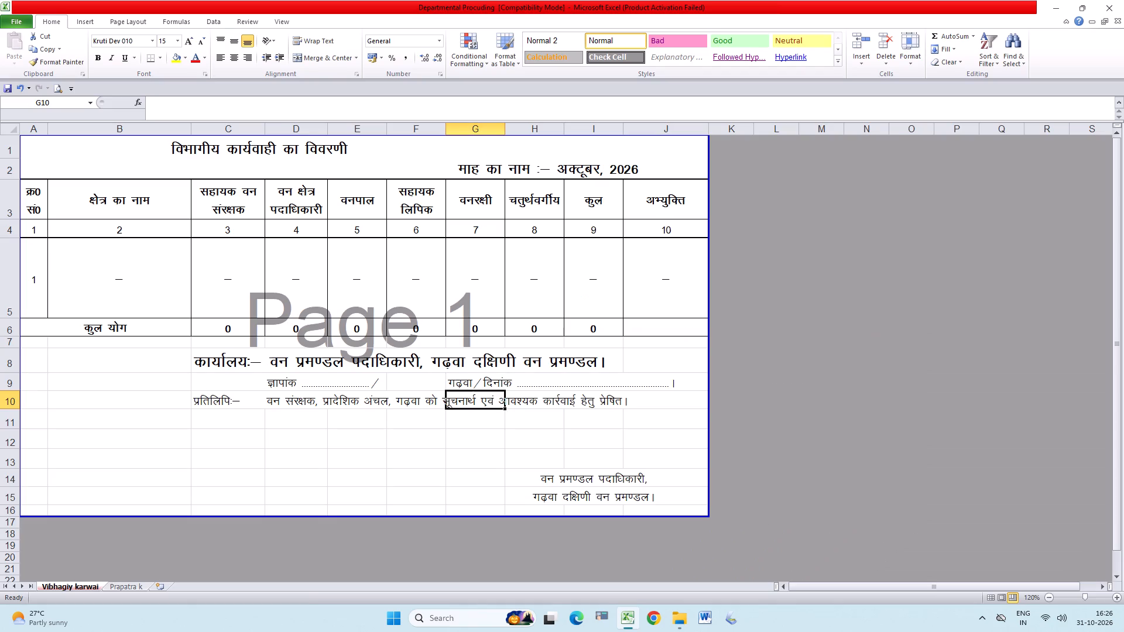
Re-merge and centre the title विभागीय कार्यवाही का विवरणी across A1:J1 on the Vibhagiy karwai sheet and save the workbook.
{"action": "left_click", "coordinate": [284, 152]}
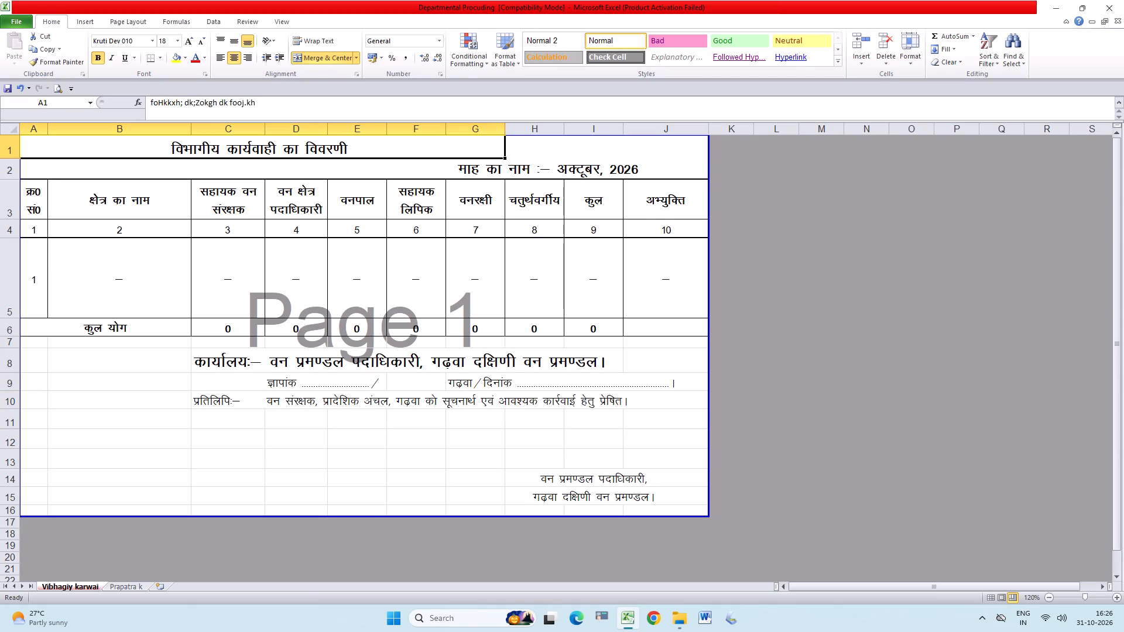
{"action": "left_click_drag", "start_coordinate": [433, 147], "coordinate": [644, 150]}
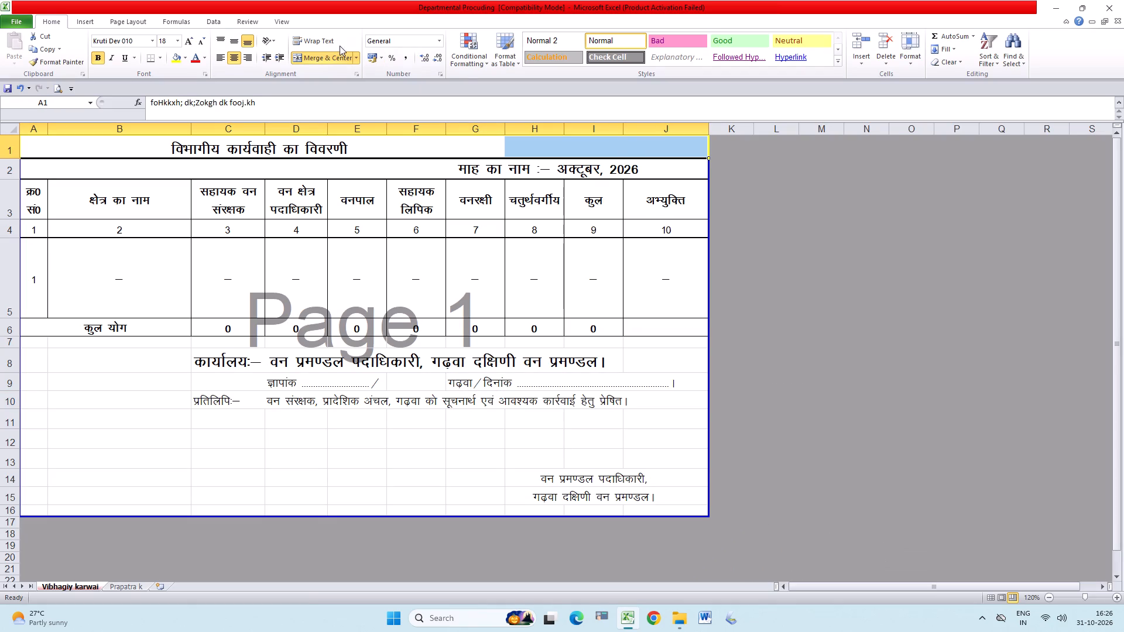
{"action": "left_click", "coordinate": [320, 58]}
{"action": "left_click", "coordinate": [320, 58]}
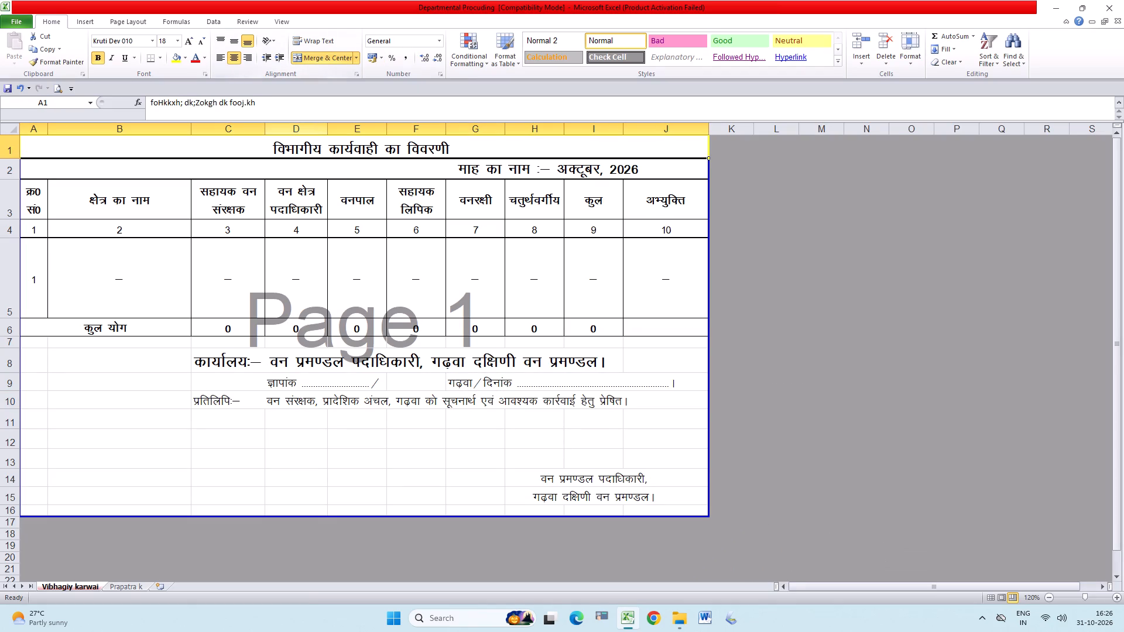
{"action": "key", "text": "ctrl+s"}
{"action": "key", "text": "ctrl+s"}
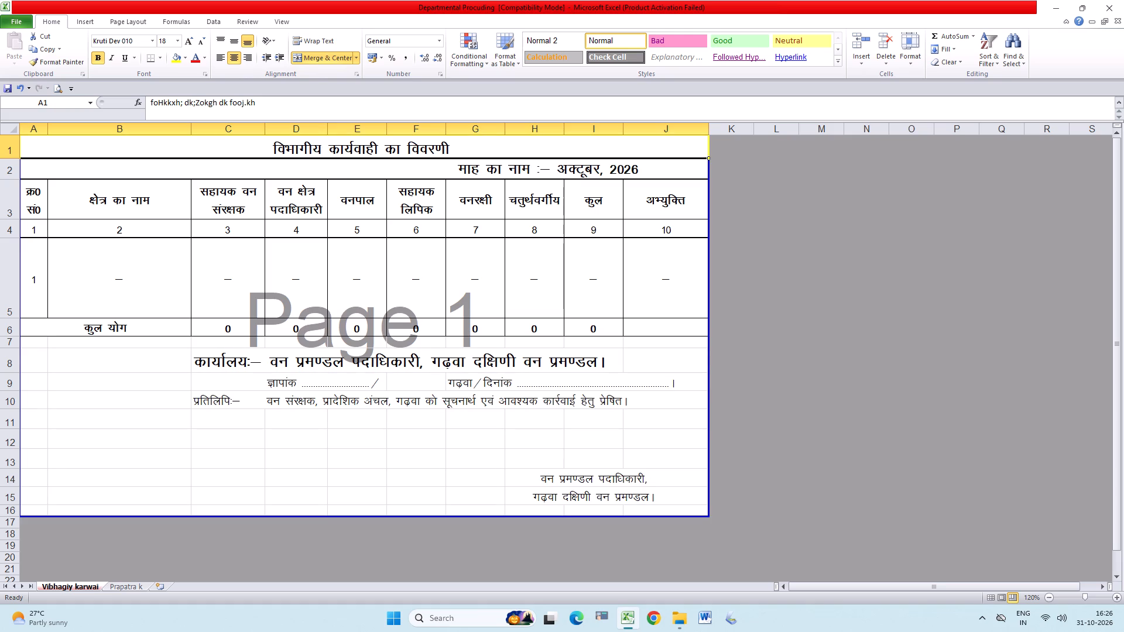
Print 2 copies of the Vibhagiy karwai sheet on the HP LaserJet M1005.
{"action": "key", "text": "ctrl+F2"}
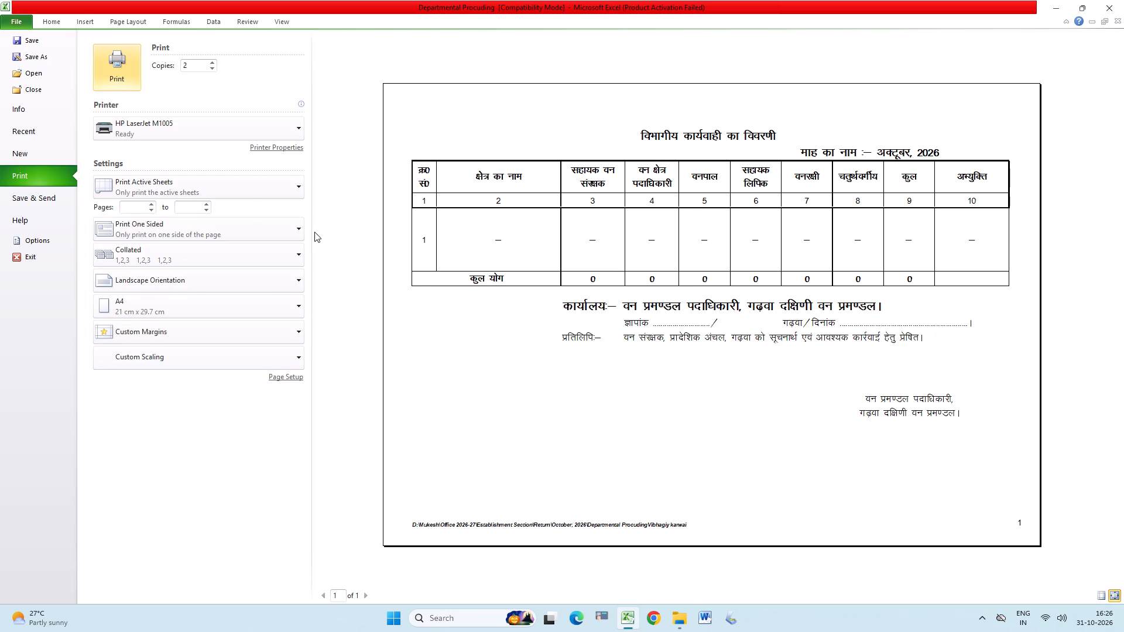
{"action": "key", "text": "Return"}
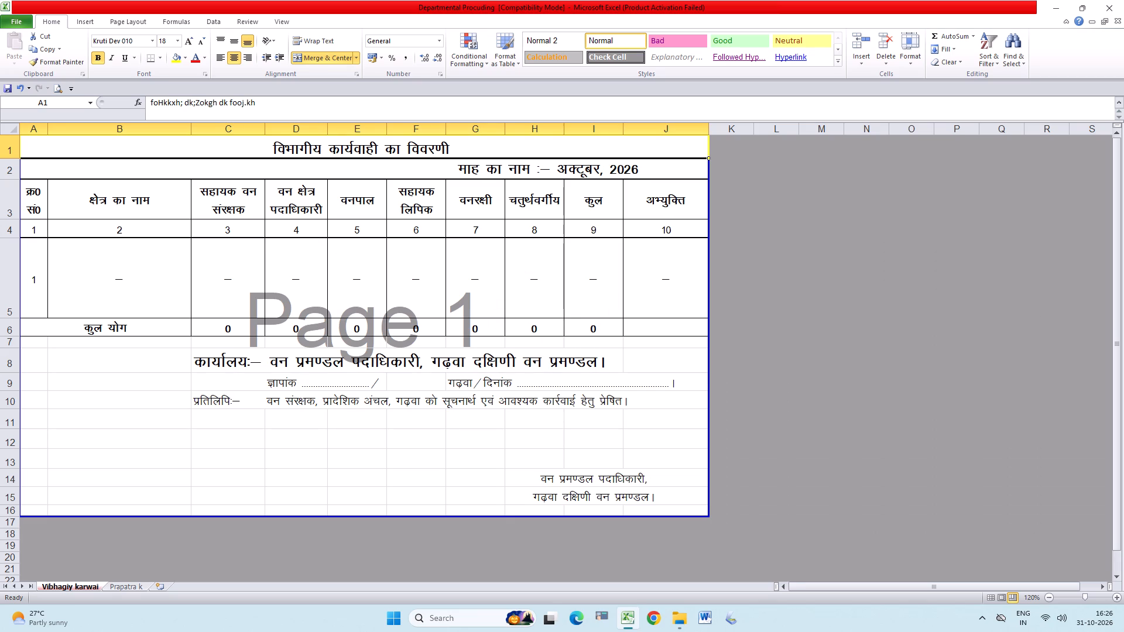
On the Prapatra k sheet, increase the height of row 7 to about 24.75 and check the print preview.
{"action": "key", "text": "ctrl+Page_Down"}
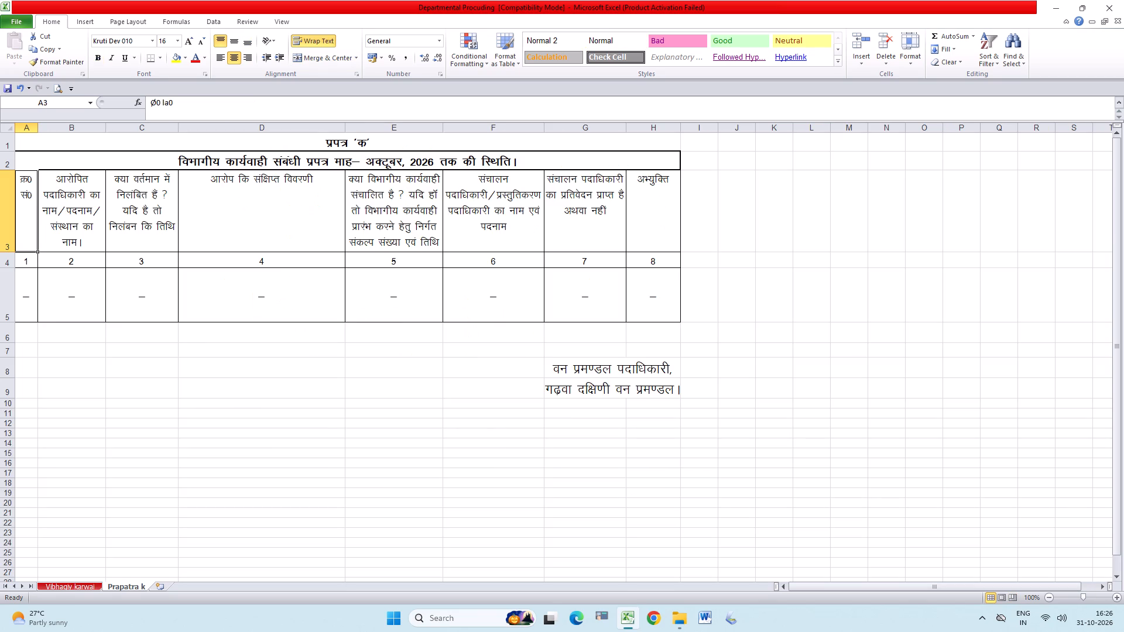
{"action": "key", "text": "ctrl+F2"}
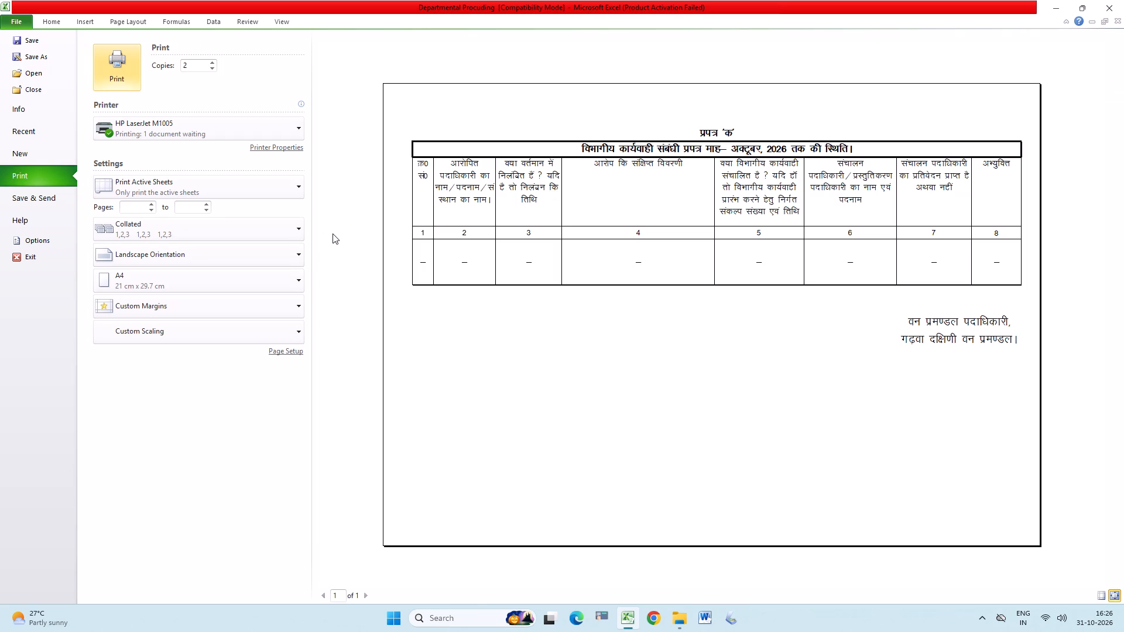
{"action": "key", "text": "Escape"}
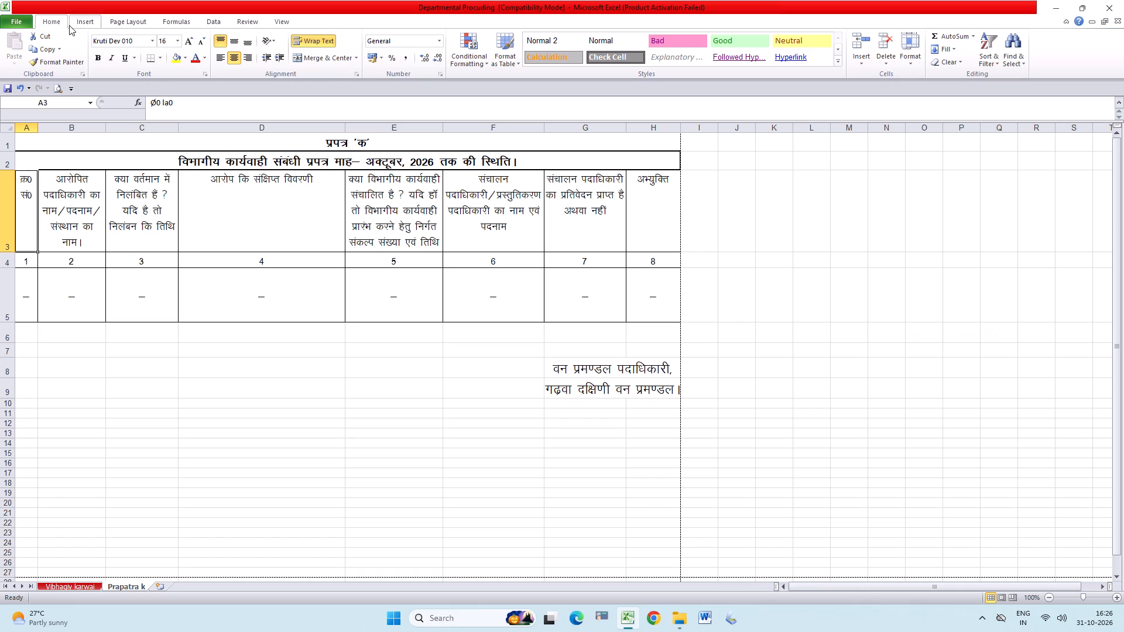
{"action": "left_click", "coordinate": [15, 359]}
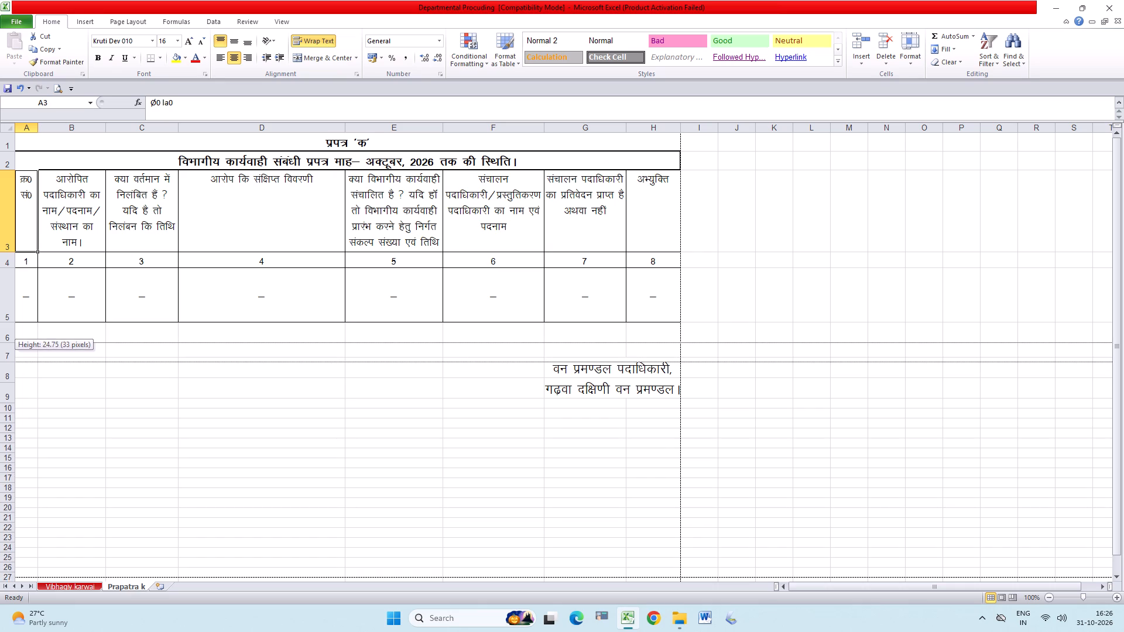
{"action": "key", "text": "ctrl+F2"}
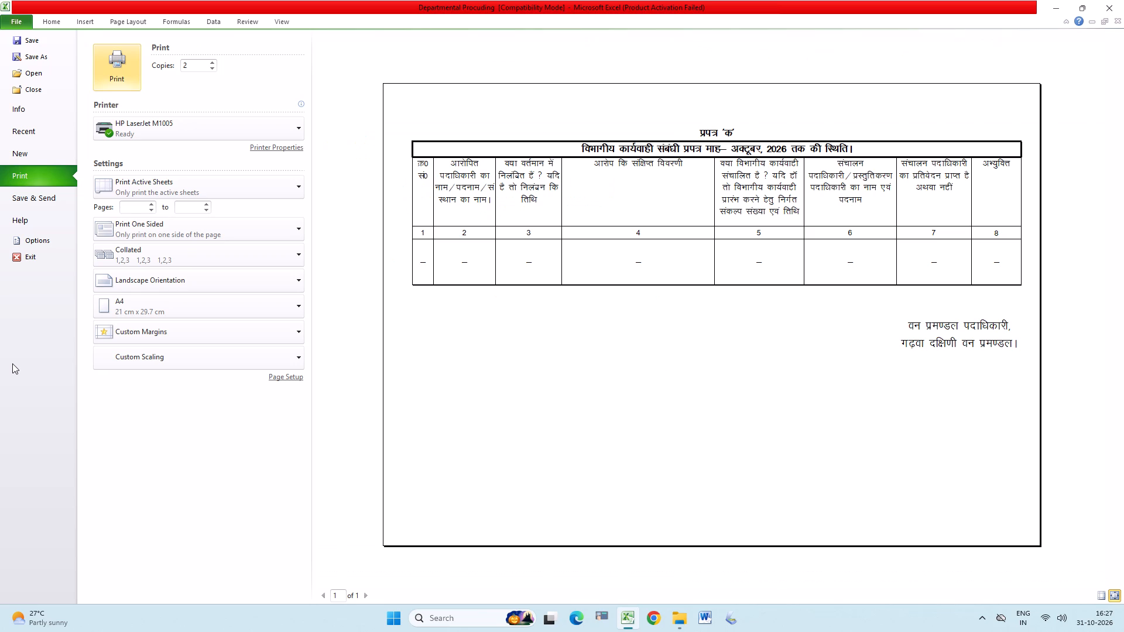
{"action": "key", "text": "Escape"}
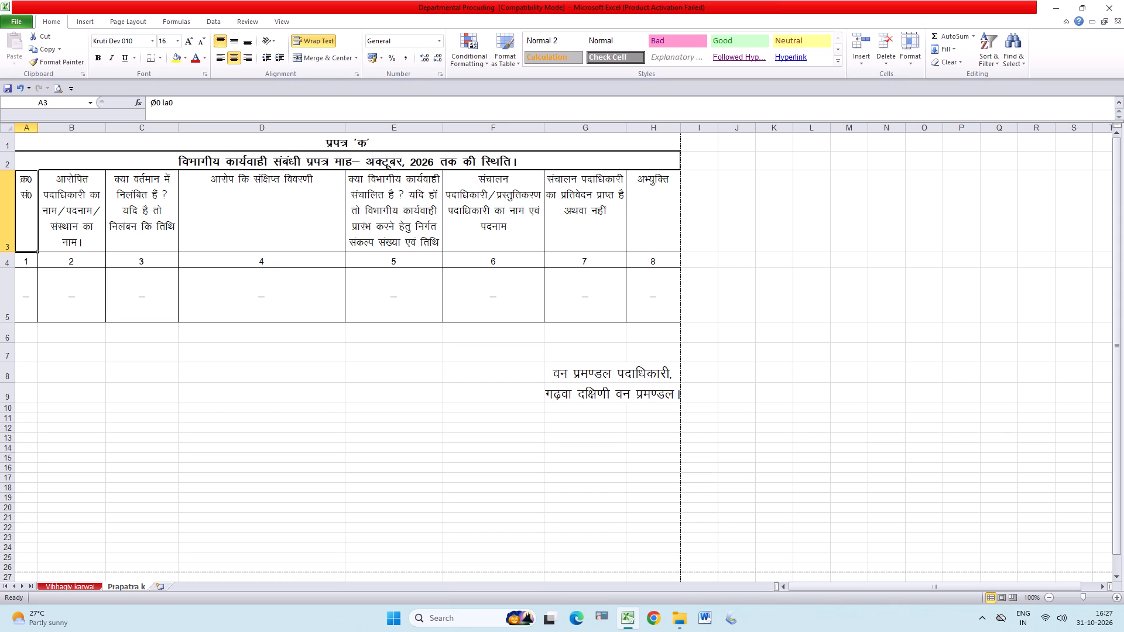
Delete the space before the question mark in header cells C3 and E3 of the Prapatra k sheet and check the print preview.
{"action": "triple_click", "coordinate": [160, 193]}
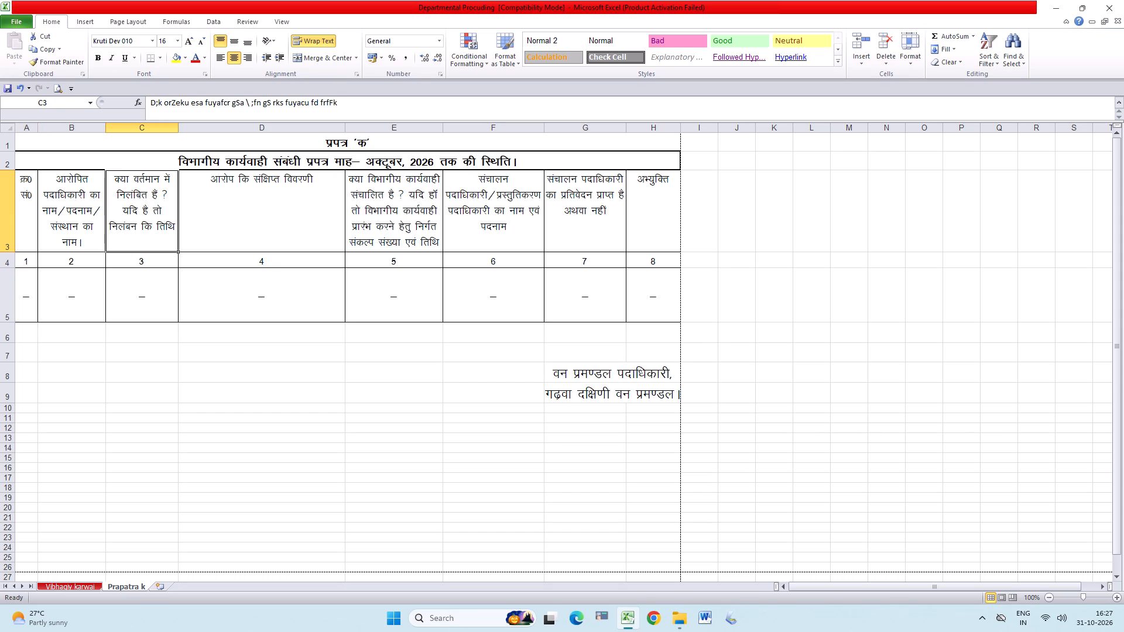
{"action": "key", "text": "F2"}
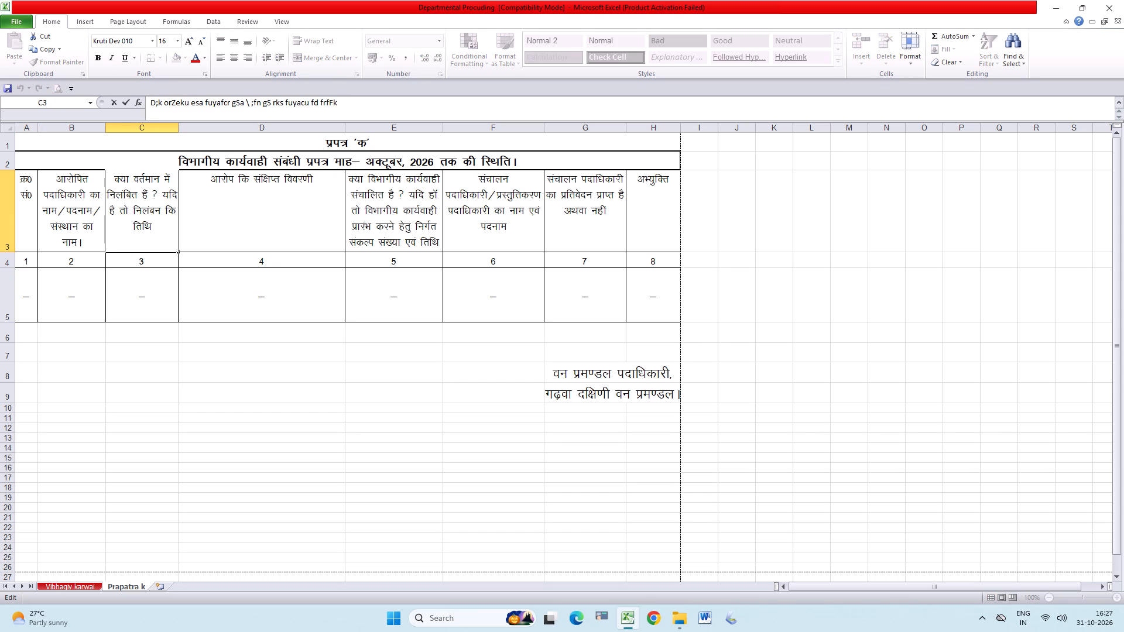
{"action": "left_click", "coordinate": [153, 191]}
{"action": "key", "text": "BackSpace"}
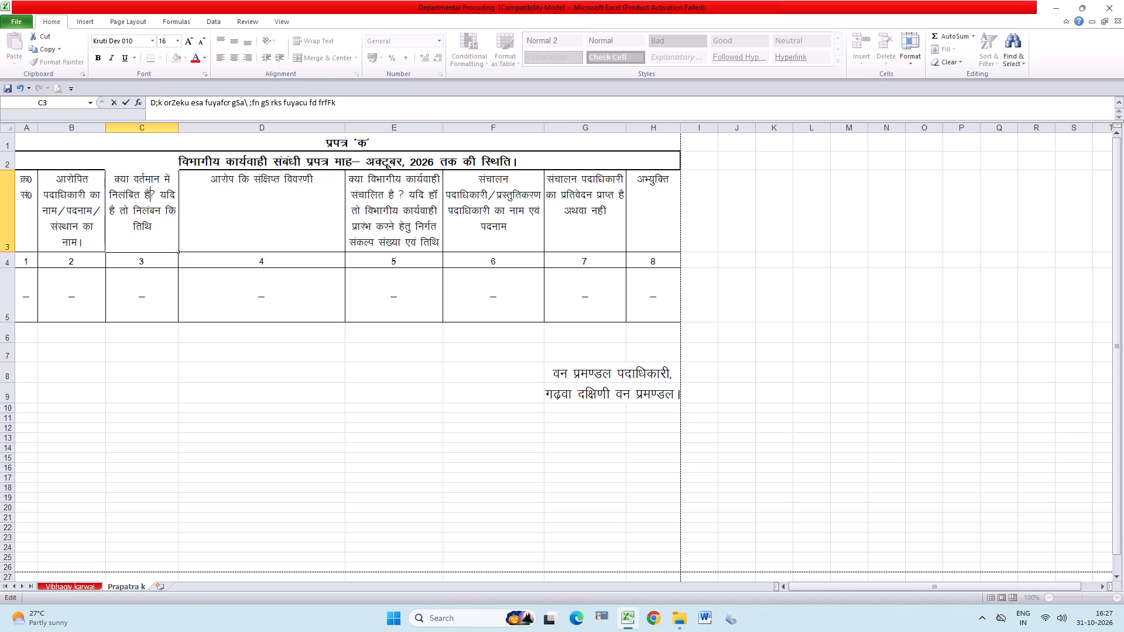
{"action": "left_click", "coordinate": [389, 194]}
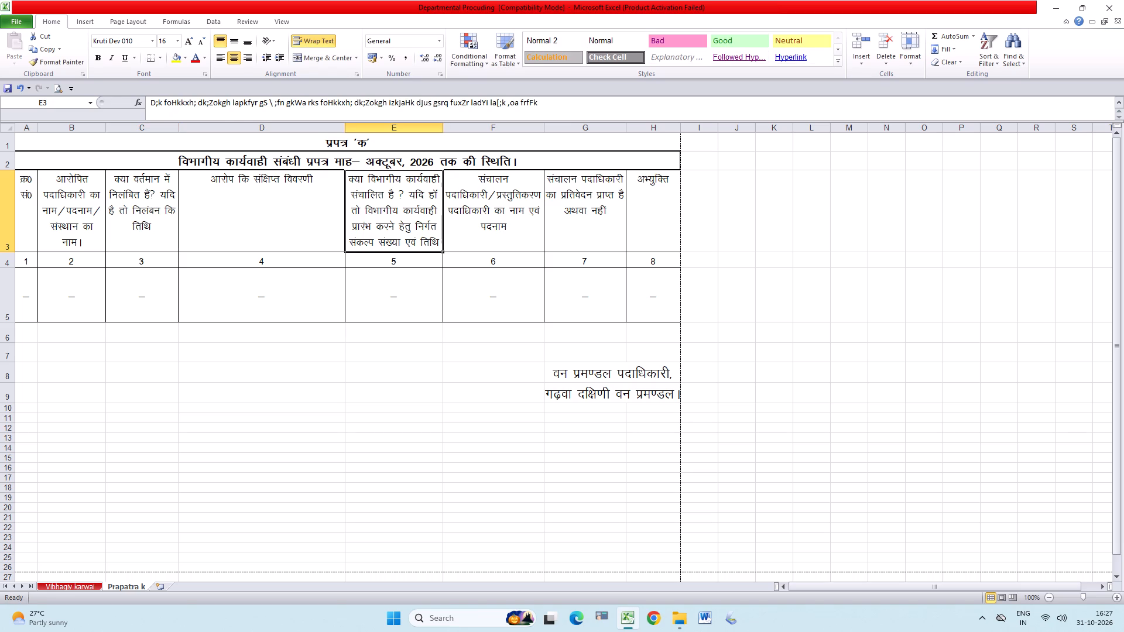
{"action": "key", "text": "F2"}
{"action": "left_click", "coordinate": [399, 197]}
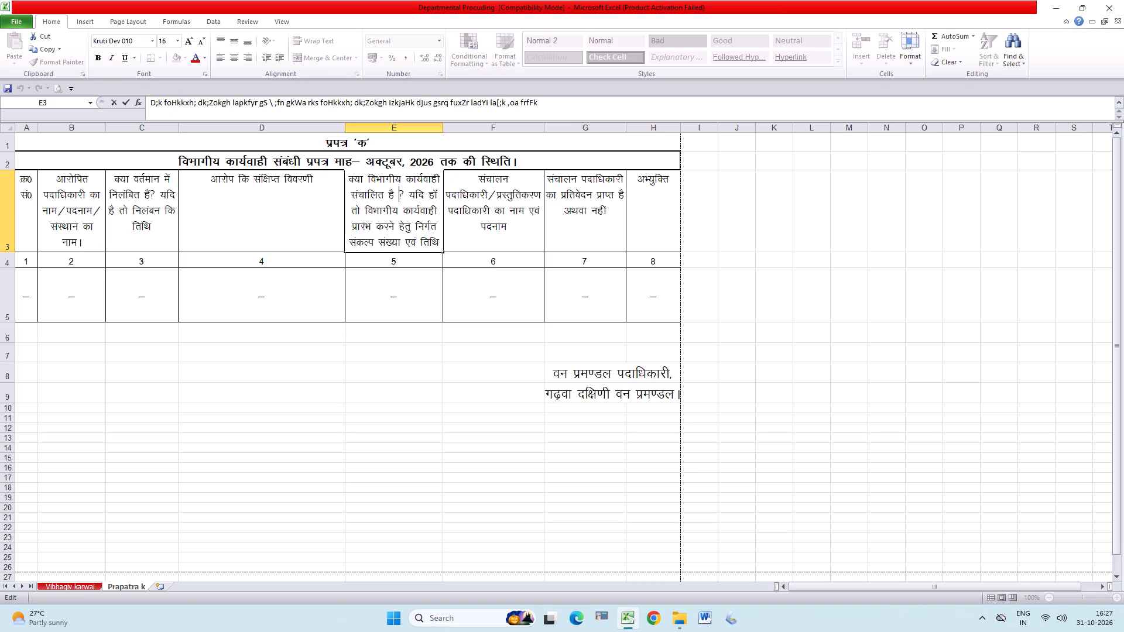
{"action": "key", "text": "BackSpace"}
{"action": "key", "text": "Return"}
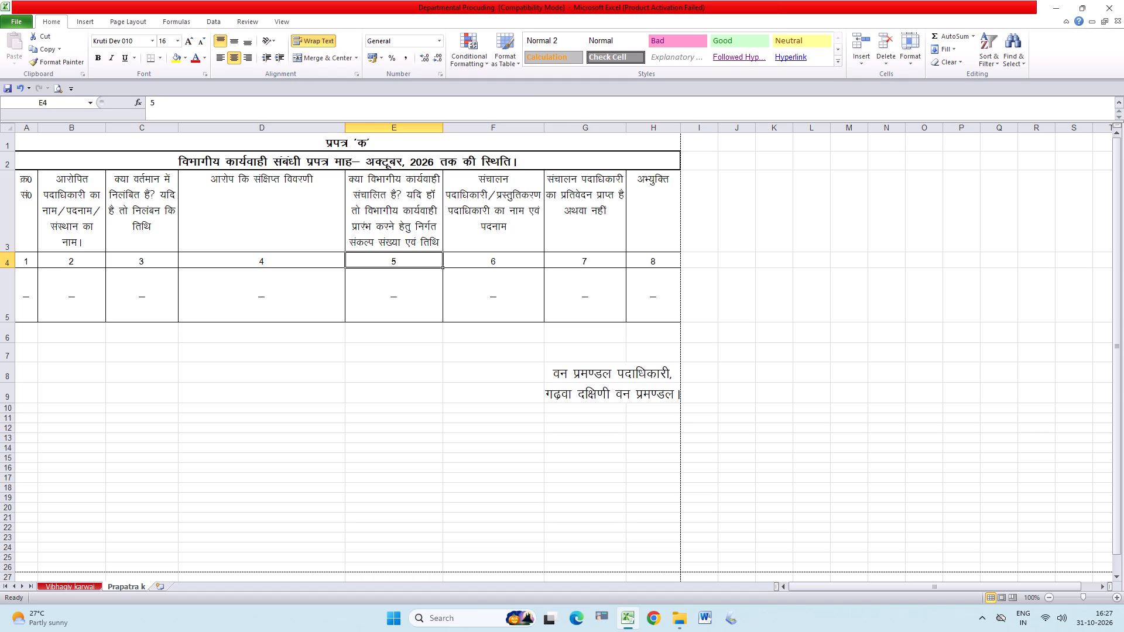
{"action": "key", "text": "ctrl+F2"}
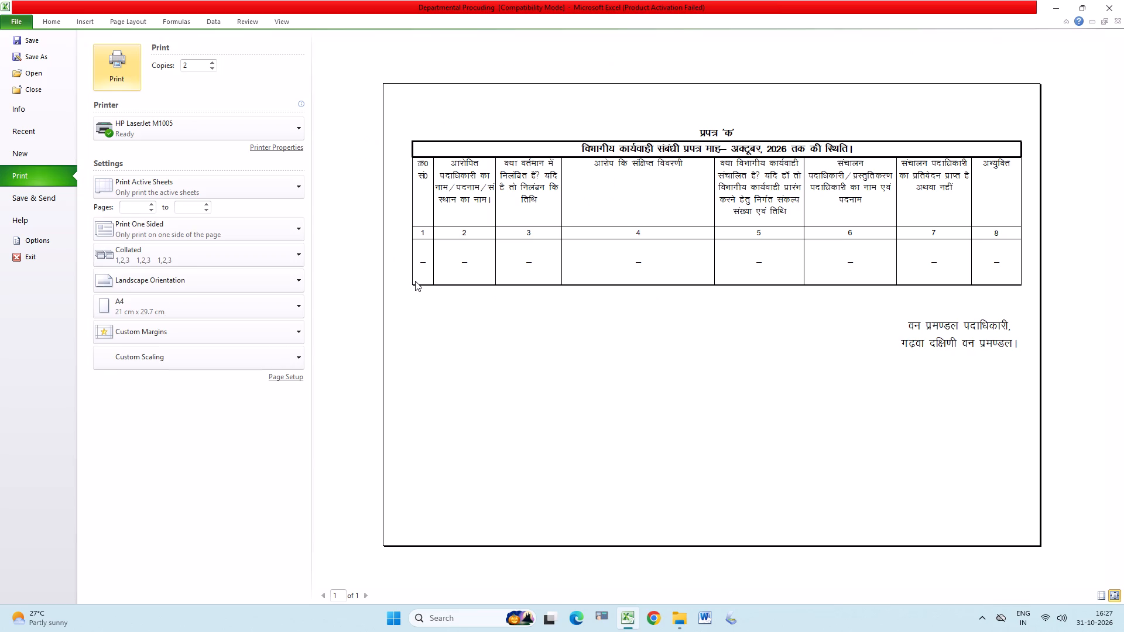
{"action": "left_click", "coordinate": [53, 26]}
Apply a thick box border around the header range A3:H4 on the Prapatra k sheet.
{"action": "left_click", "coordinate": [126, 240]}
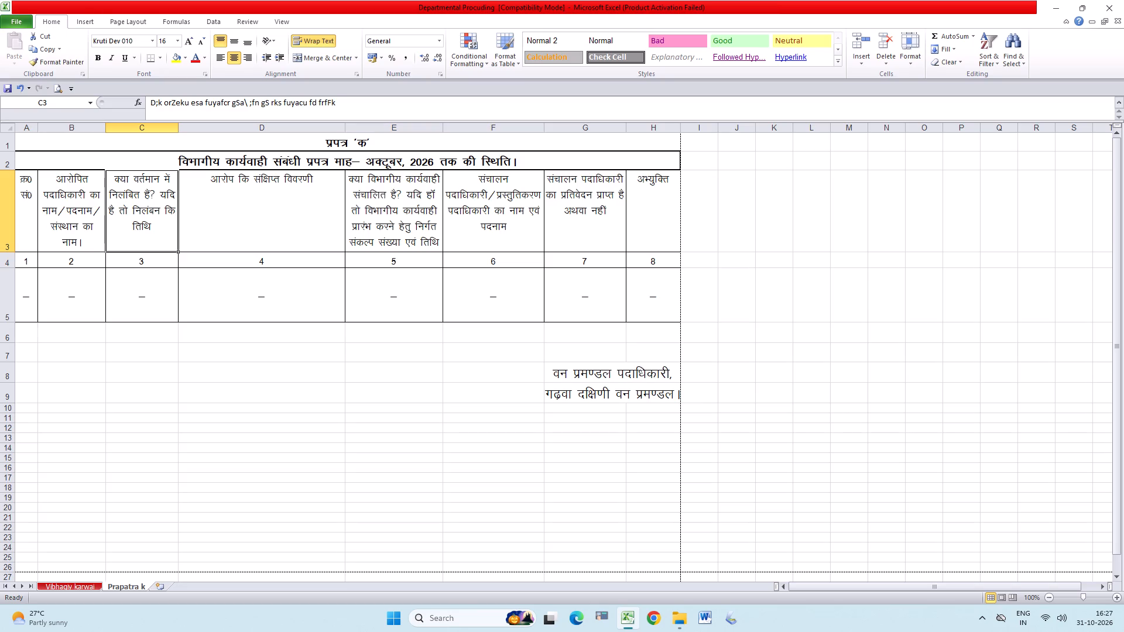
{"action": "left_click_drag", "start_coordinate": [26, 207], "coordinate": [674, 246]}
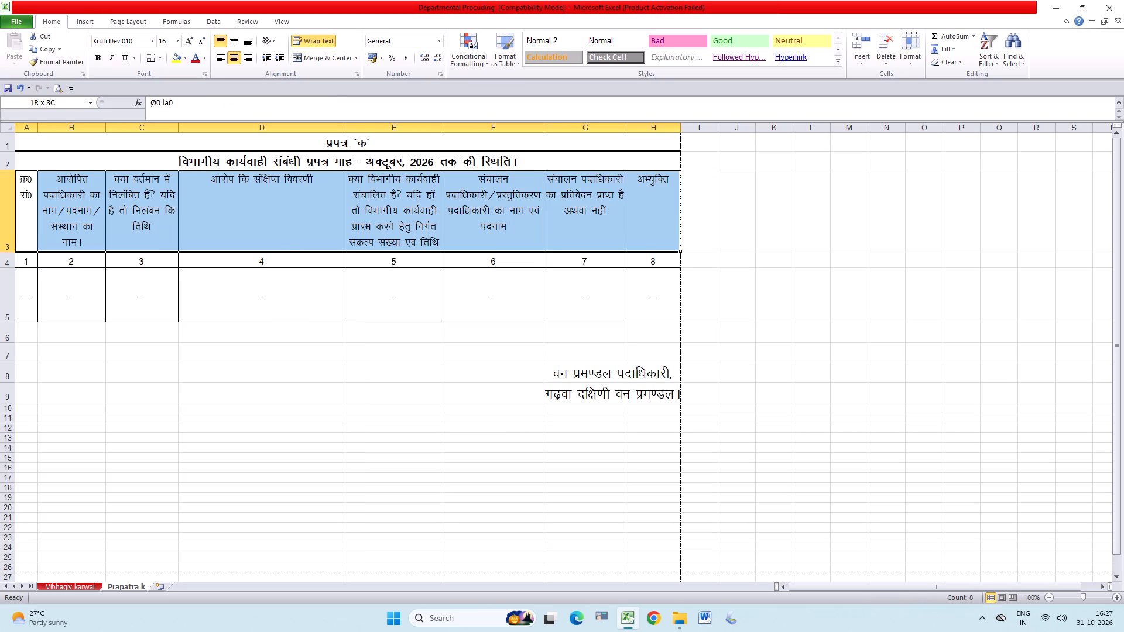
{"action": "left_click_drag", "start_coordinate": [674, 246], "coordinate": [664, 259]}
{"action": "left_click", "coordinate": [159, 53]}
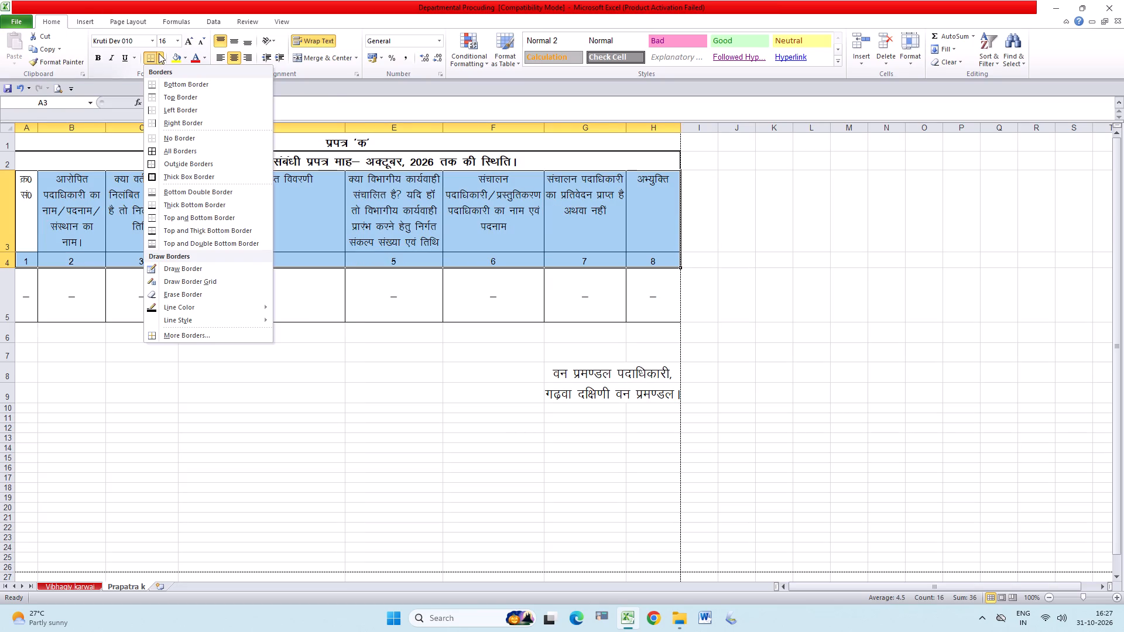
{"action": "left_click", "coordinate": [174, 181]}
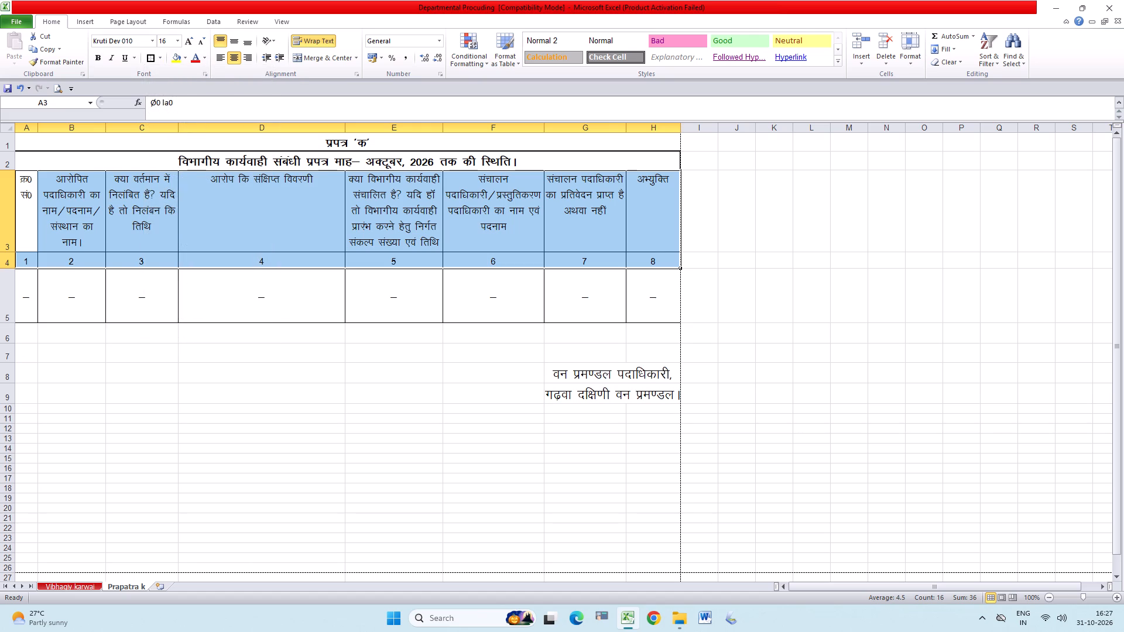
{"action": "left_click", "coordinate": [297, 279]}
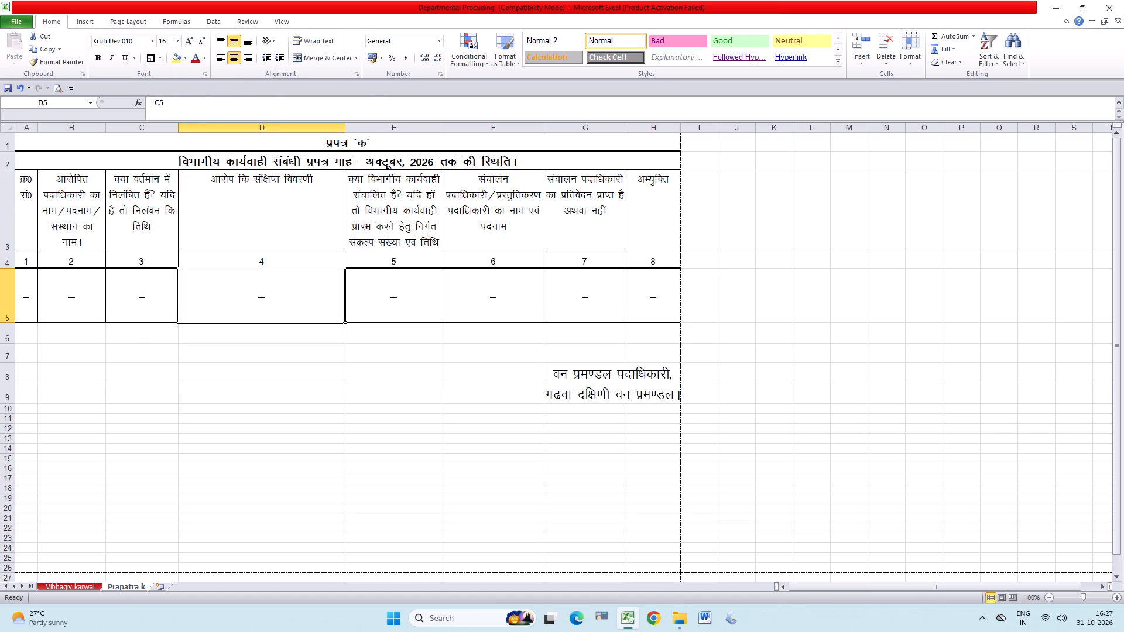
Print 2 copies of the Prapatra k sheet on the HP LaserJet M1005.
{"action": "left_click", "coordinate": [273, 159]}
{"action": "key", "text": "ctrl+F2"}
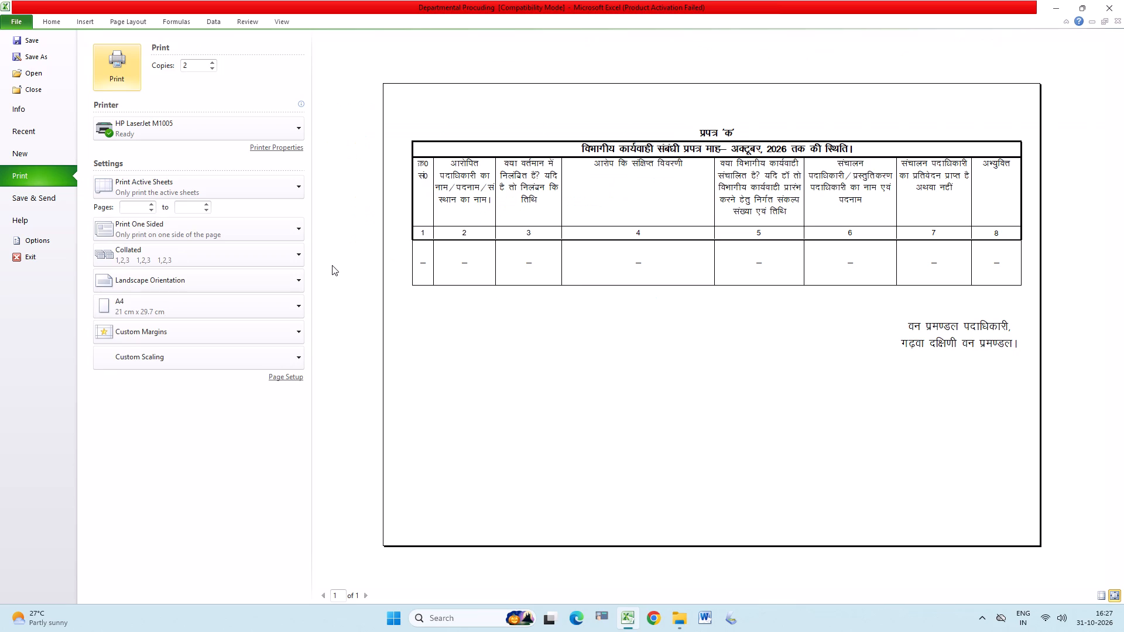
{"action": "key", "text": "Return"}
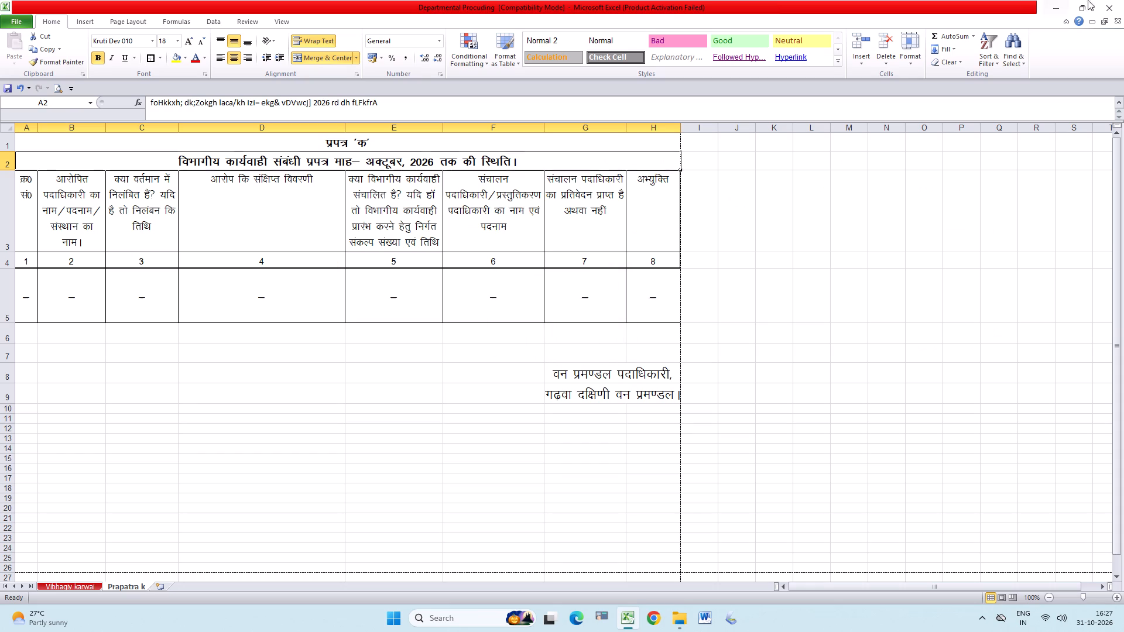
Close the Departmental Procuding workbook.
{"action": "left_click", "coordinate": [1123, 0]}
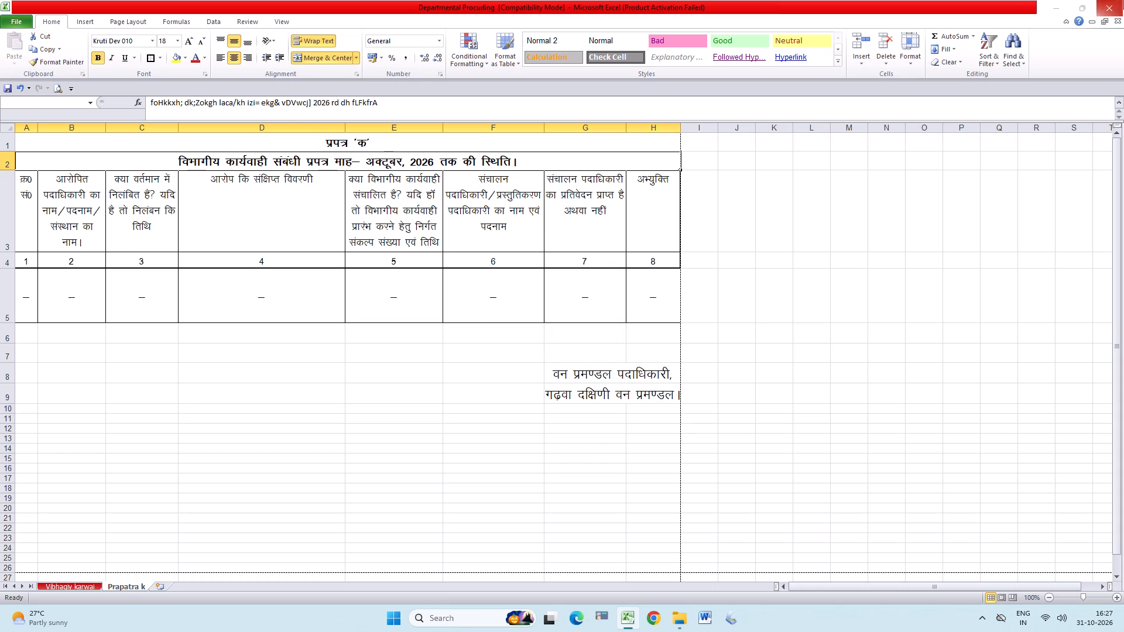
{"action": "left_click", "coordinate": [506, 325]}
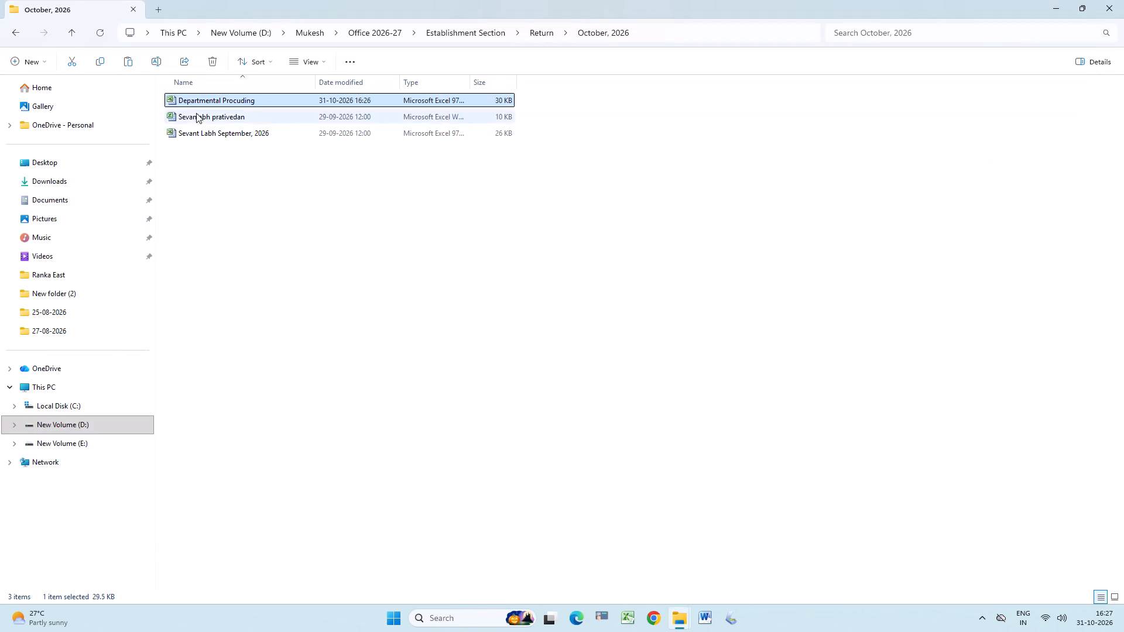
Open the Sevanlabh prativedan workbook from the October, 2026 folder.
{"action": "left_click", "coordinate": [205, 116]}
{"action": "key", "text": "Return"}
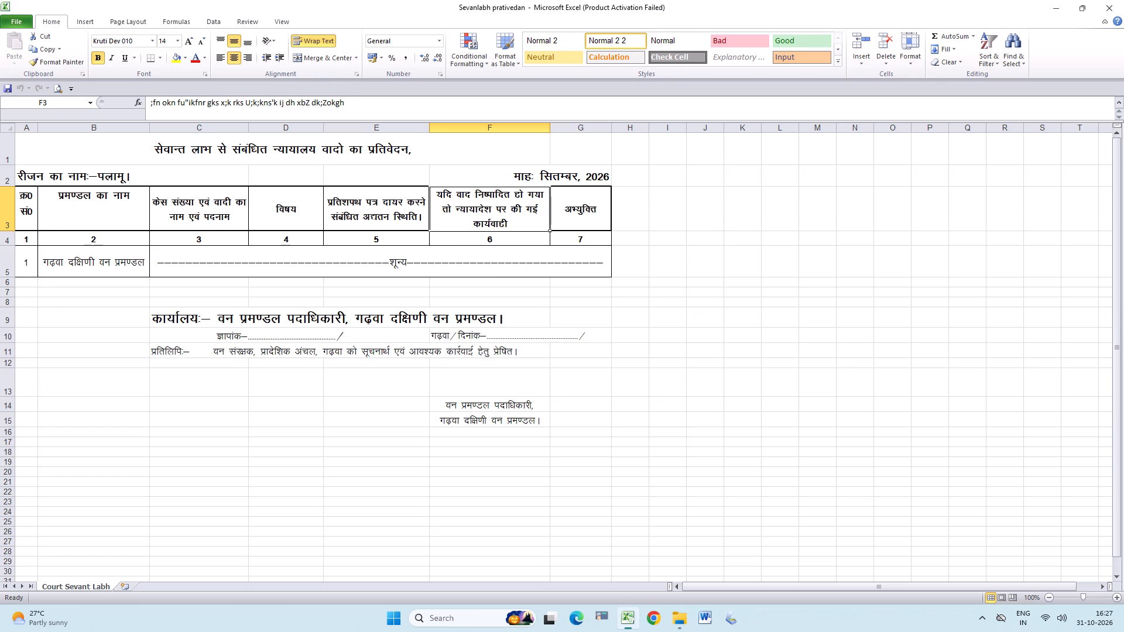
{"action": "key", "text": "space"}
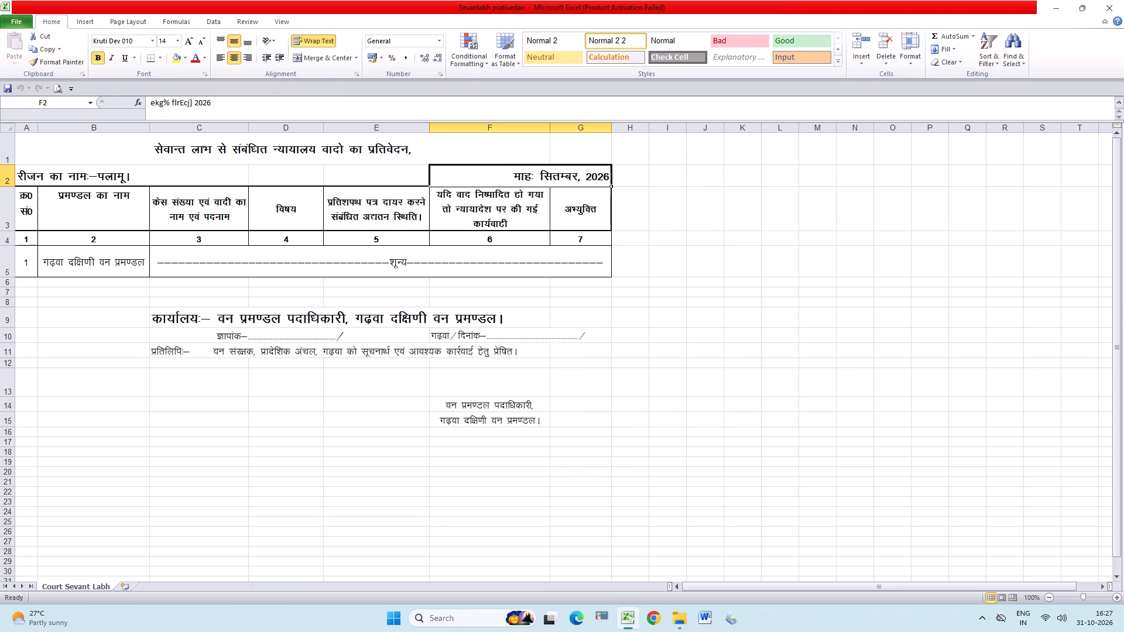
Change the month in cell F2 of the Court Sevant Labh sheet to अक्टूबर (vDVwcj in Kruti Dev) and save the workbook.
{"action": "double_click", "coordinate": [546, 174]}
{"action": "key", "text": "Left"}
{"action": "key", "text": "shift+Right"}
{"action": "key", "text": "shift+Right"}
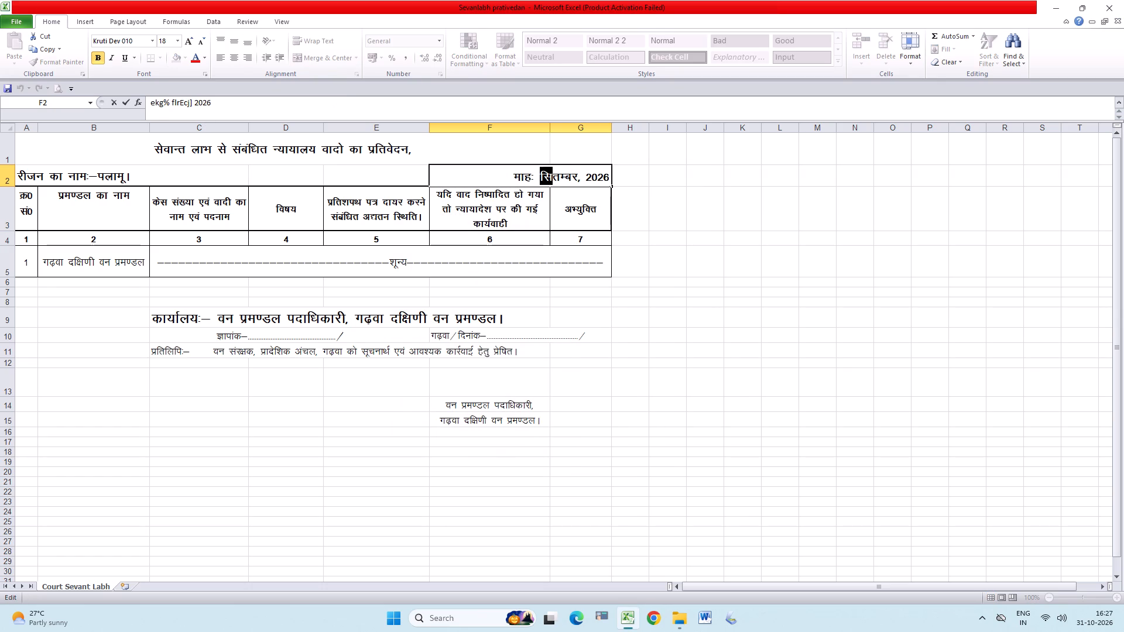
{"action": "key", "text": "shift+Right"}
{"action": "key", "text": "shift+Right"}
{"action": "key", "text": "shift+Right"}
{"action": "key", "text": "shift+Right"}
{"action": "type", "text": "vDVwcj"}
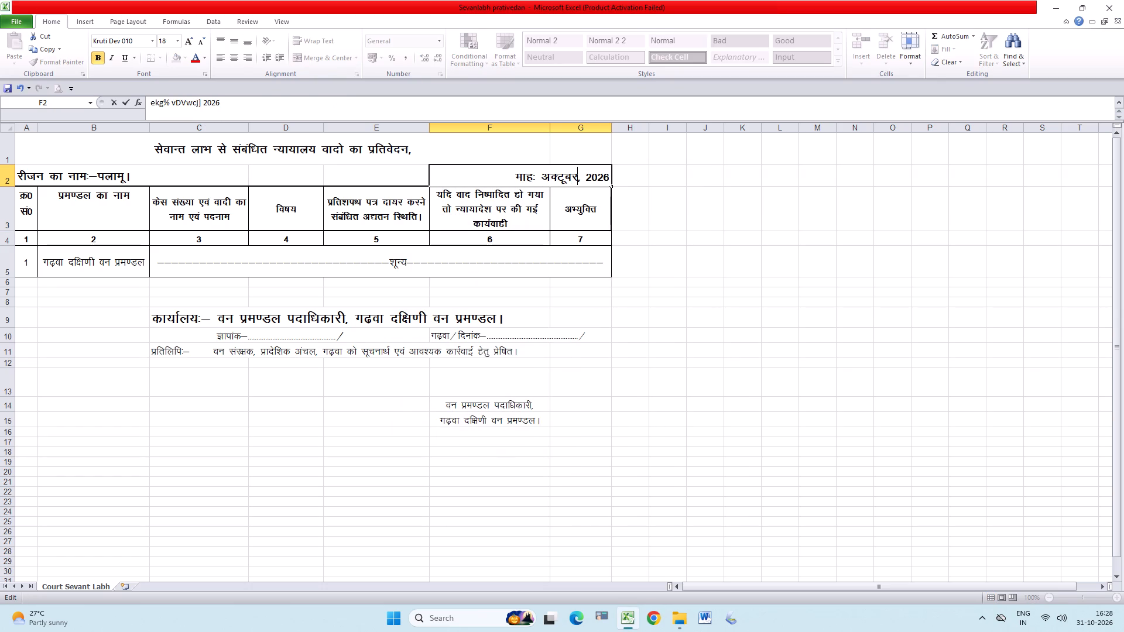
{"action": "key", "text": "Return"}
{"action": "key", "text": "ctrl+s"}
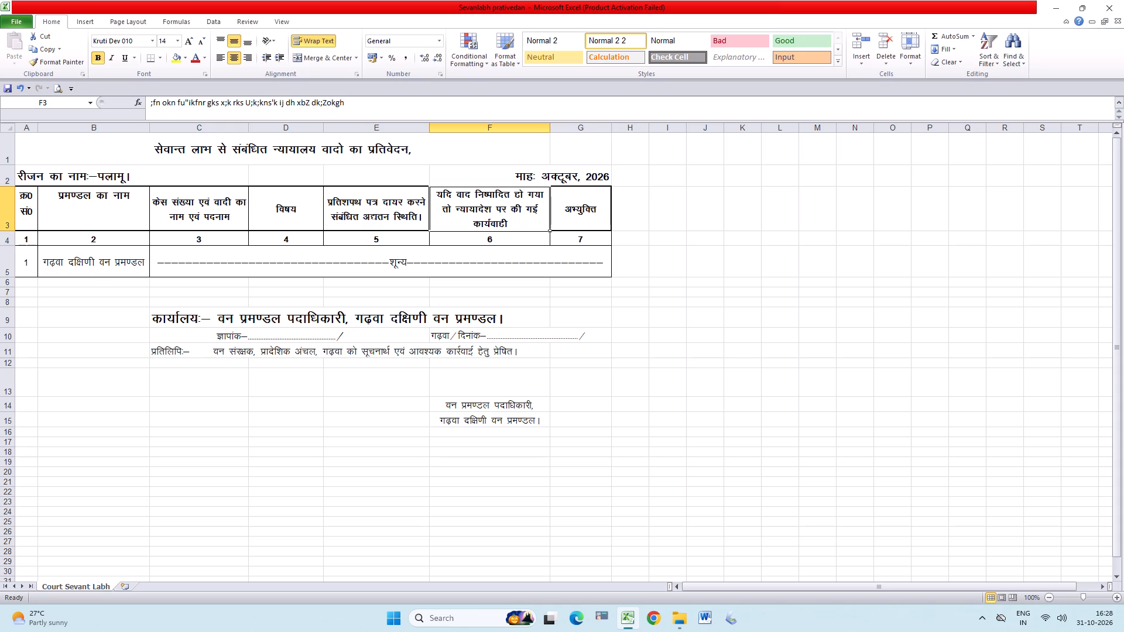
Roughly double the height of empty row 12 above the signature block.
{"action": "left_click", "coordinate": [489, 380]}
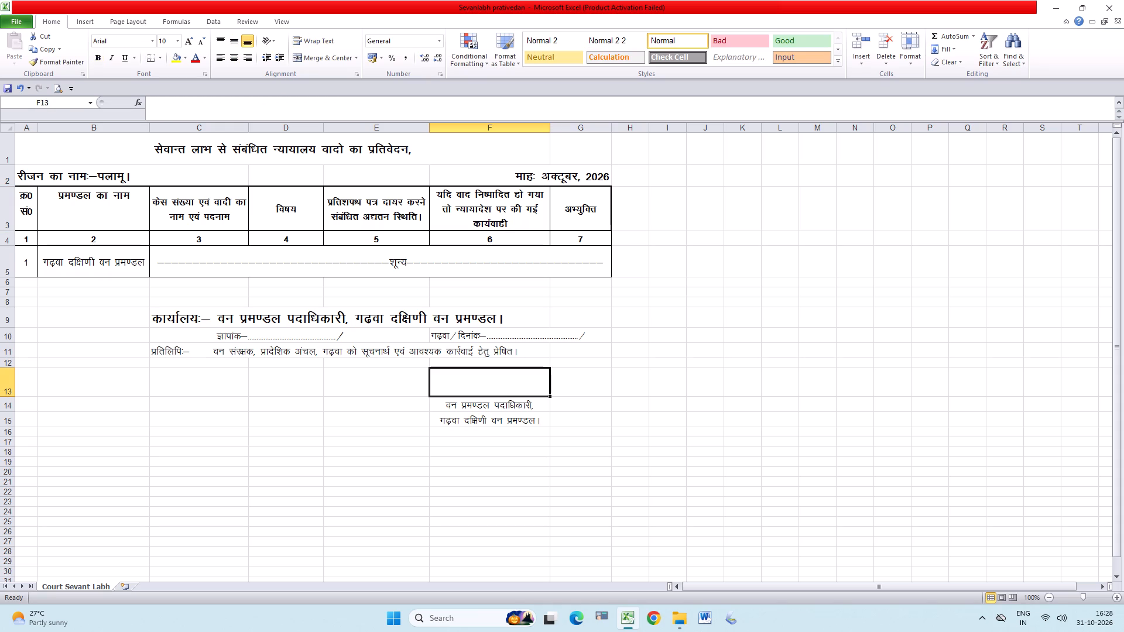
{"action": "left_click_drag", "start_coordinate": [6, 371], "coordinate": [6, 379]}
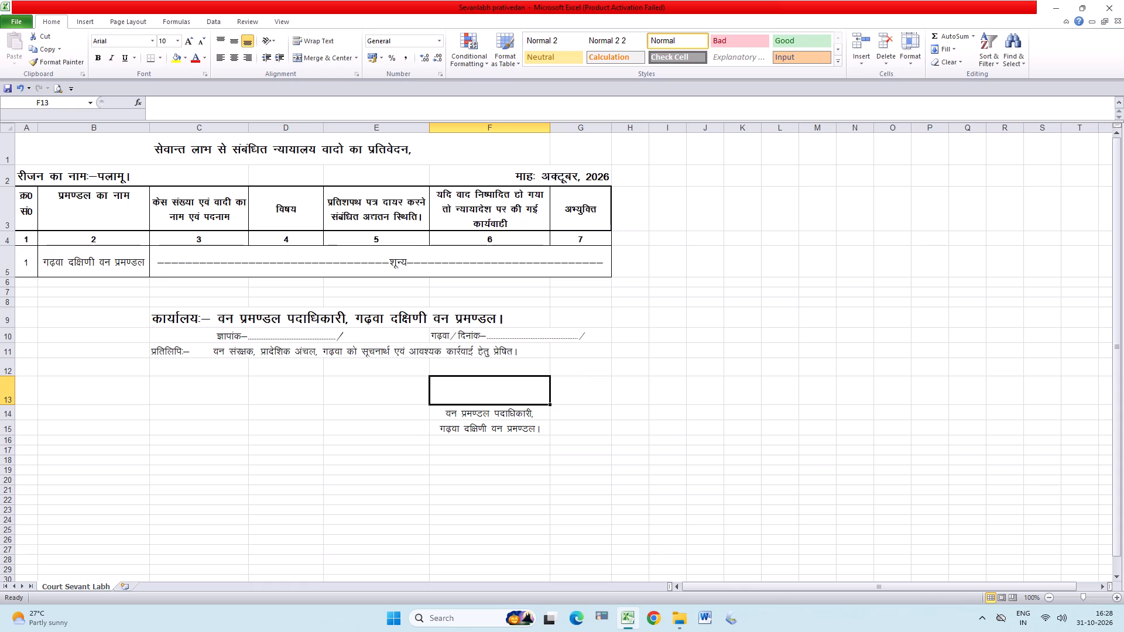
Unmerge the report title in row 1, merge and center it across A1:G1, and save the workbook.
{"action": "left_click", "coordinate": [472, 153]}
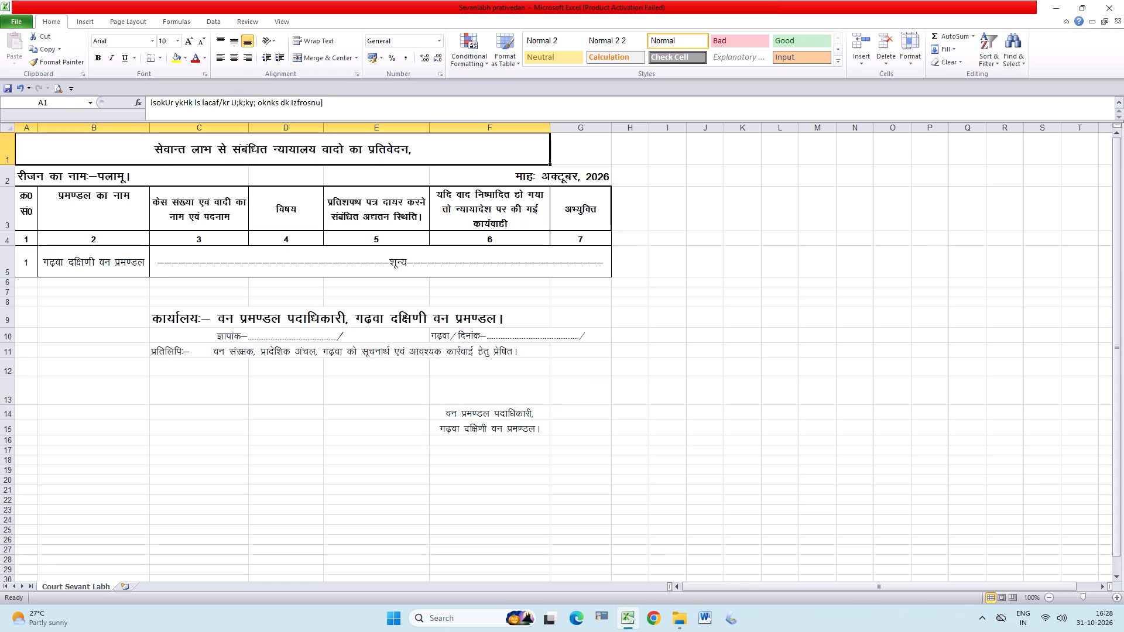
{"action": "left_click", "coordinate": [324, 52]}
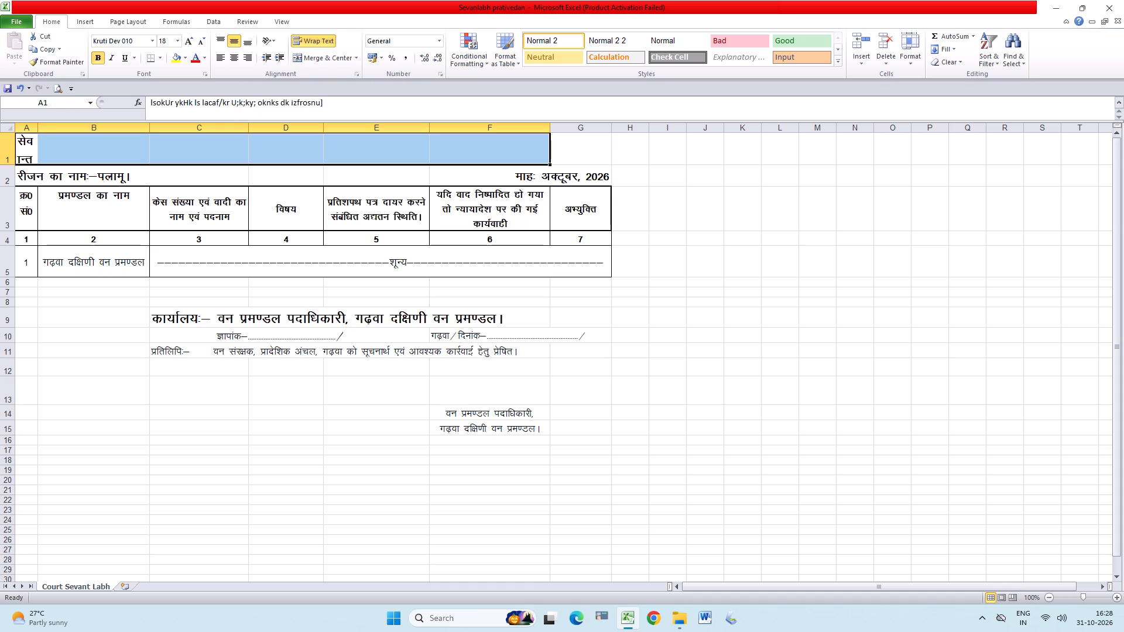
{"action": "key", "text": "shift+Right"}
{"action": "left_click", "coordinate": [332, 59]}
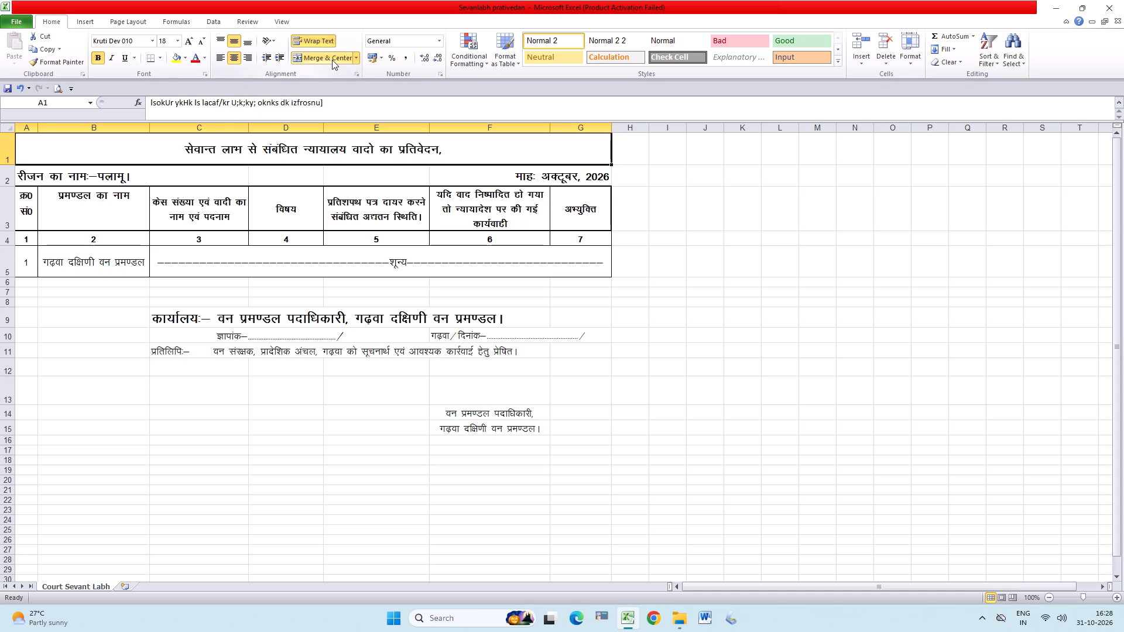
{"action": "left_click", "coordinate": [362, 286]}
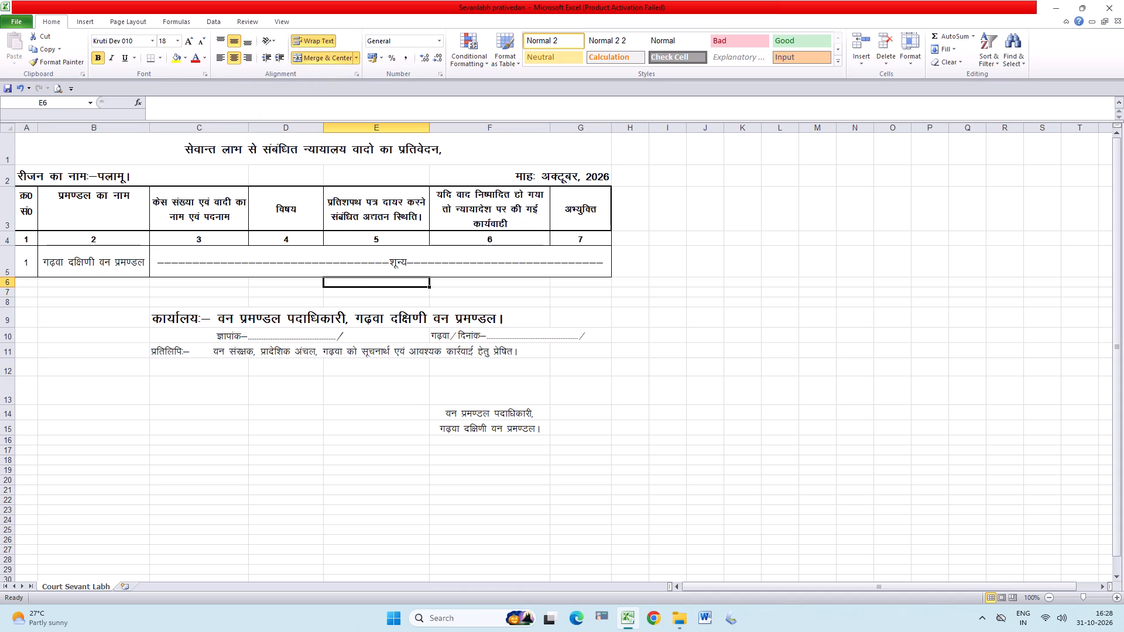
{"action": "key", "text": "ctrl+s"}
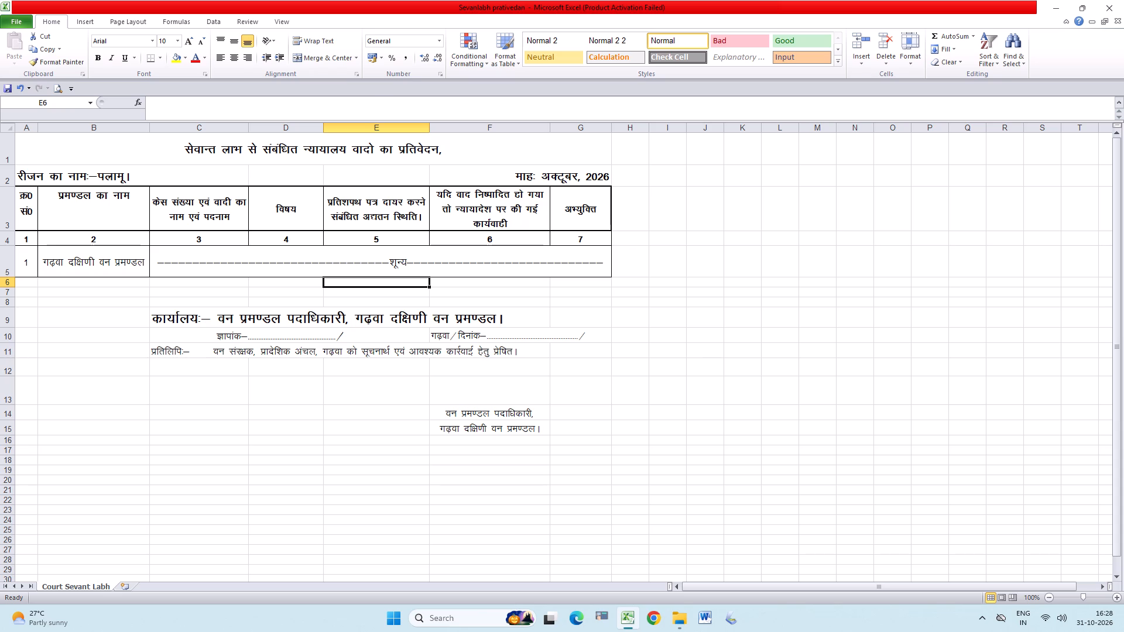
Check the print preview and move the officer's signature block from F14:F16 one column over to G14:G16.
{"action": "key", "text": "ctrl+F2"}
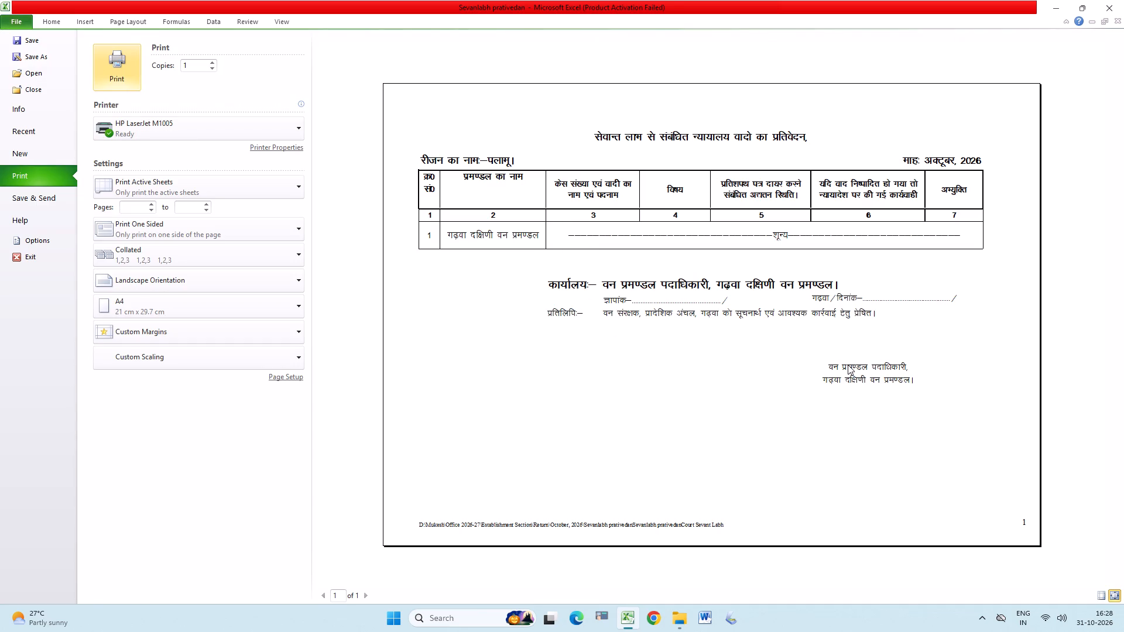
{"action": "key", "text": "Escape"}
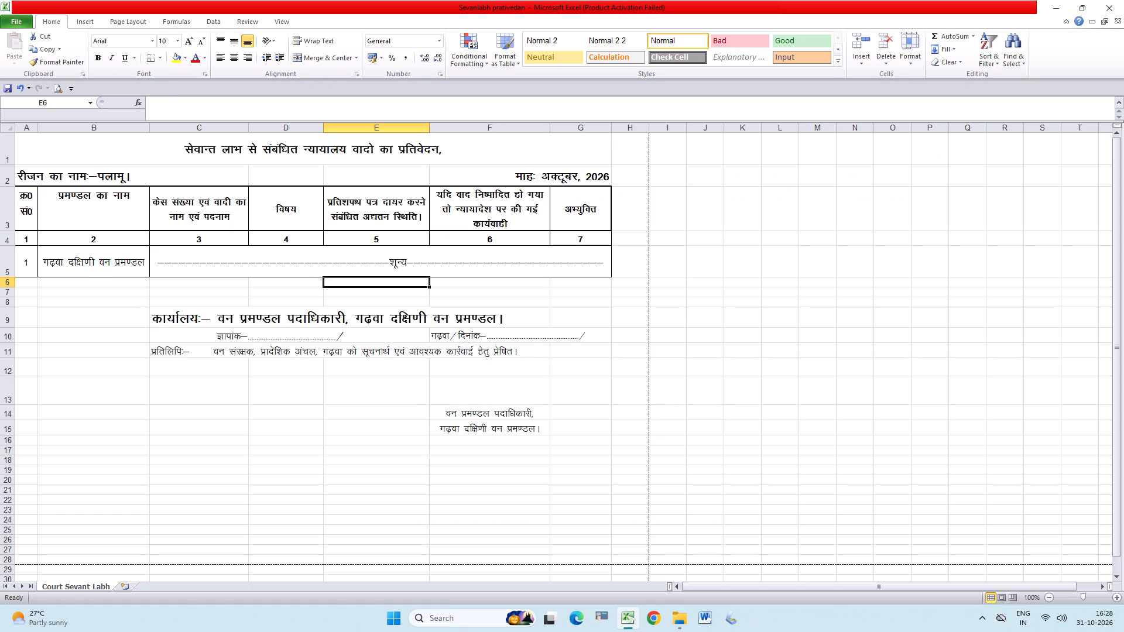
{"action": "left_click_drag", "start_coordinate": [492, 415], "coordinate": [497, 442]}
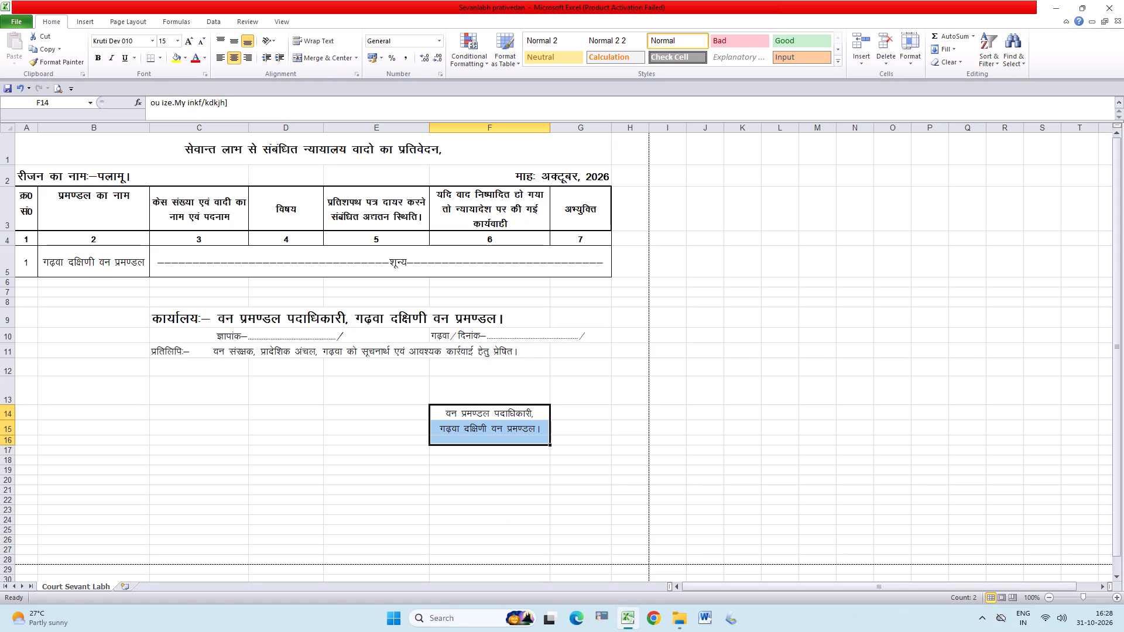
{"action": "left_click_drag", "start_coordinate": [495, 404], "coordinate": [563, 412]}
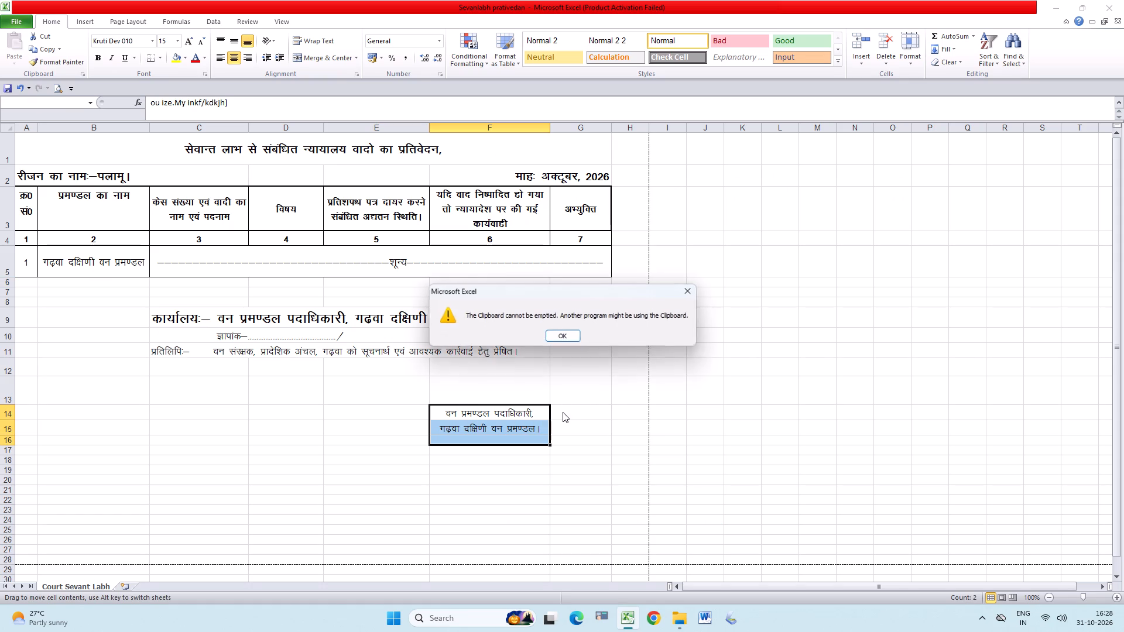
{"action": "left_click", "coordinate": [574, 335]}
{"action": "left_click", "coordinate": [560, 493]}
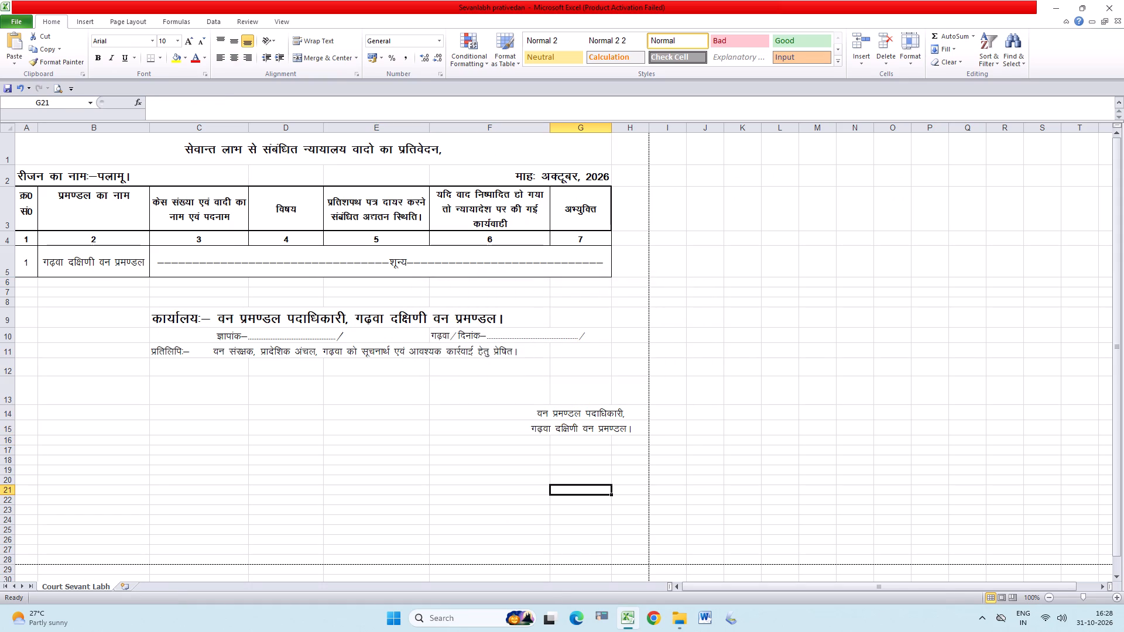
Print 2 copies of the Court Sevant Labh sheet on the HP LaserJet M1005.
{"action": "key", "text": "ctrl+F2"}
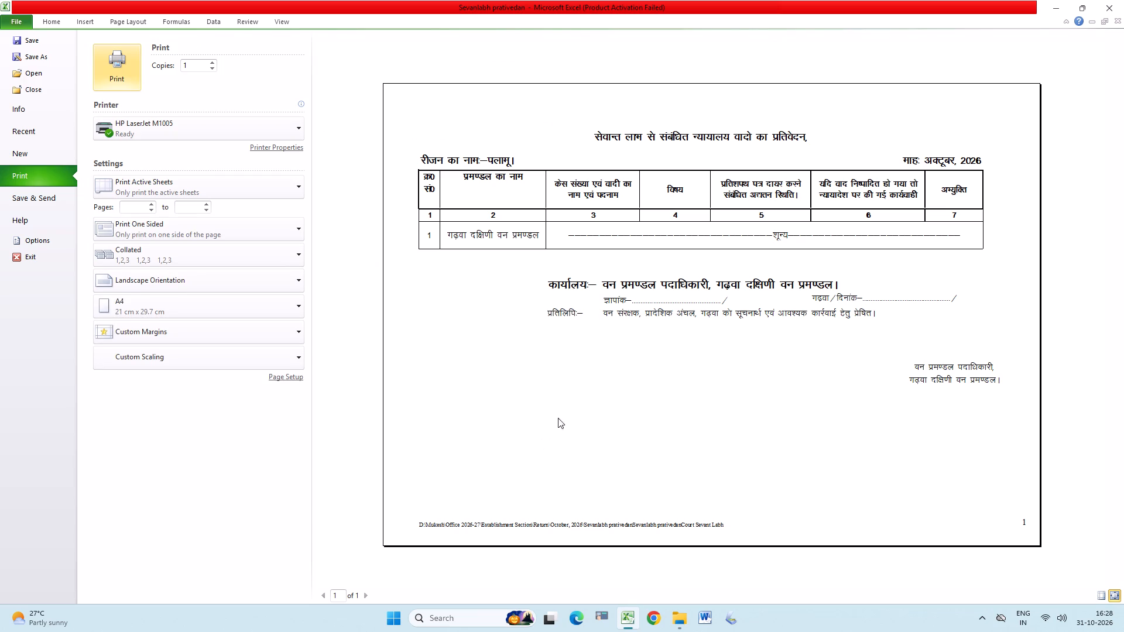
{"action": "left_click", "coordinate": [213, 59]}
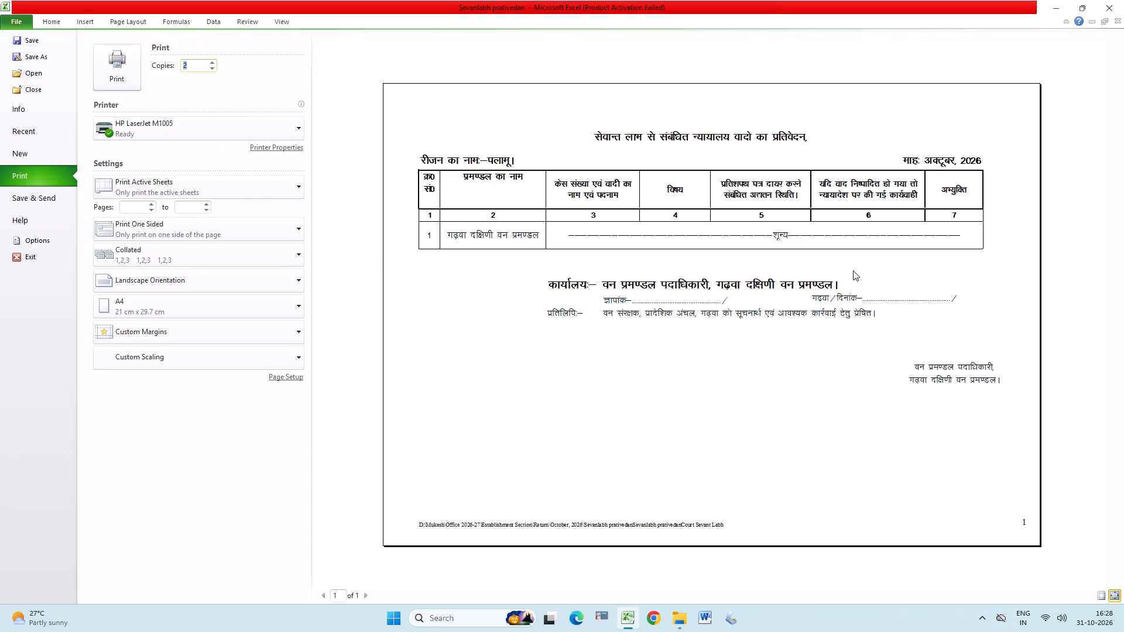
{"action": "key", "text": "Return"}
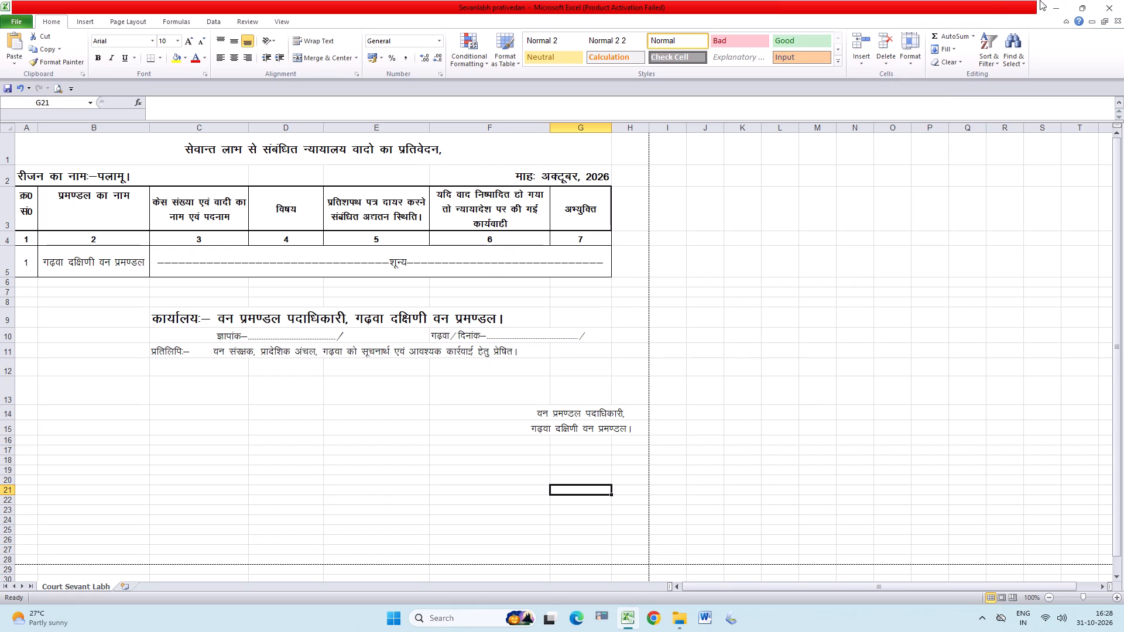
Close the Sevanlabh prativedan workbook, saving its changes.
{"action": "left_click", "coordinate": [1116, 0]}
{"action": "left_click", "coordinate": [518, 318]}
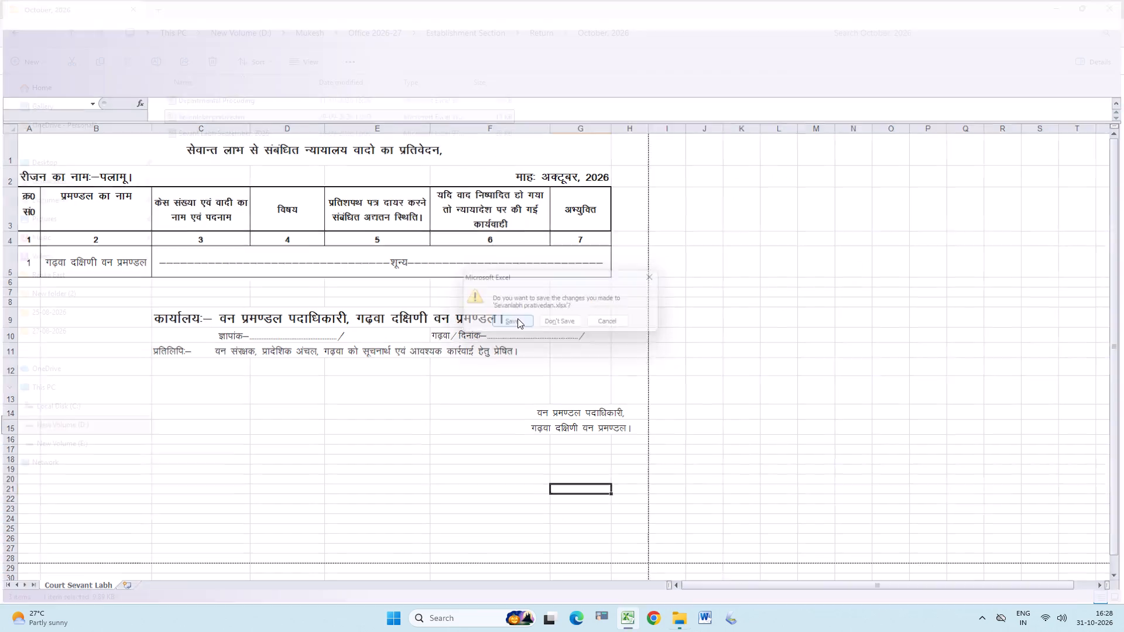
Open the Sevant Labh September, 2026 workbook and dismiss the activation notice.
{"action": "left_click", "coordinate": [231, 136]}
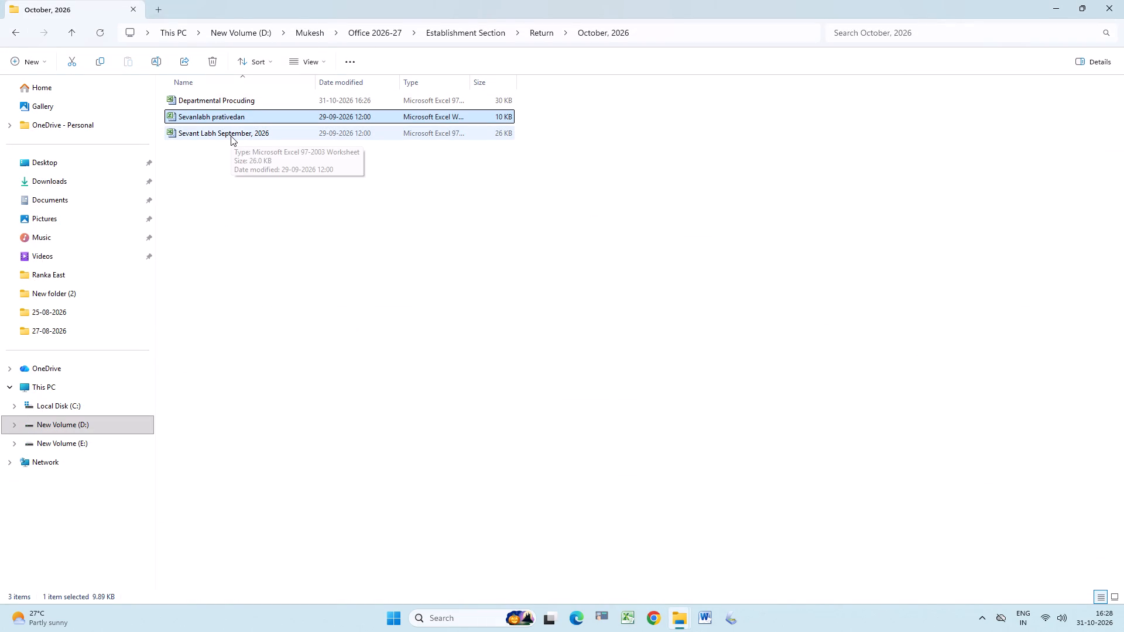
{"action": "key", "text": "Return"}
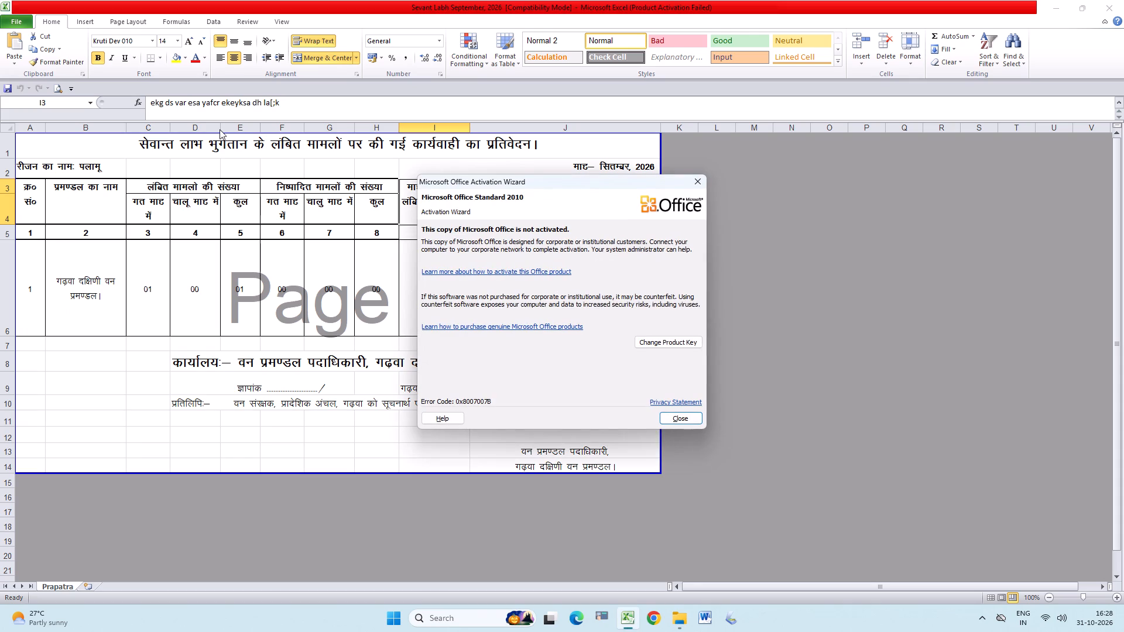
{"action": "key", "text": "Return"}
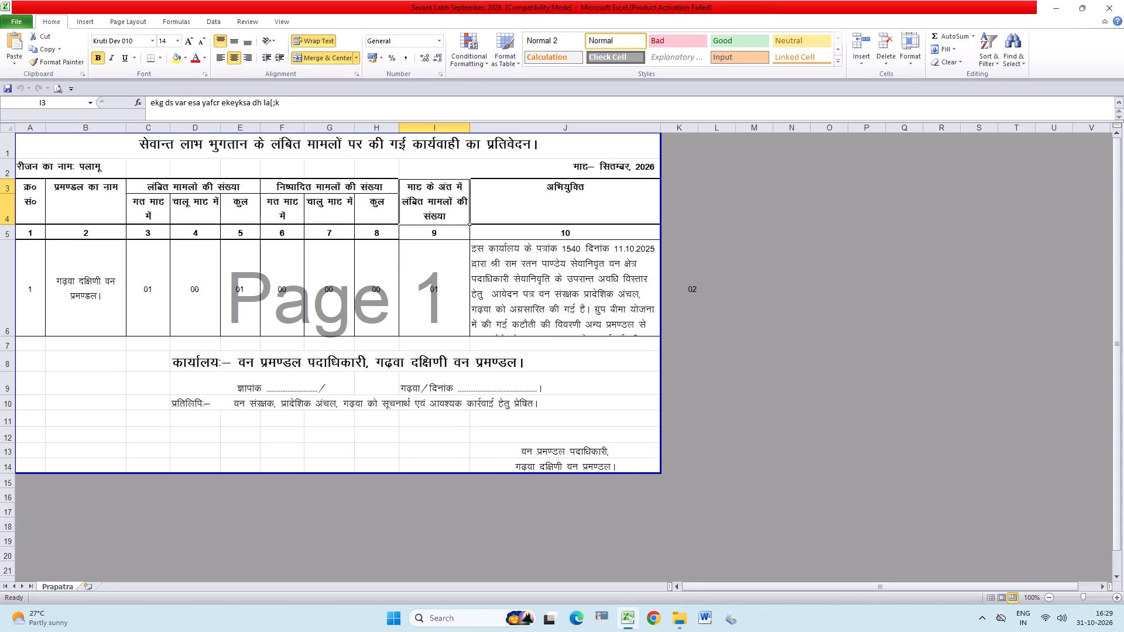
Change the month in cell I2 of the Prapatra sheet to अक्टूबर (vDVwcj in Kruti Dev) and save the workbook.
{"action": "left_click", "coordinate": [595, 167]}
{"action": "double_click", "coordinate": [601, 167]}
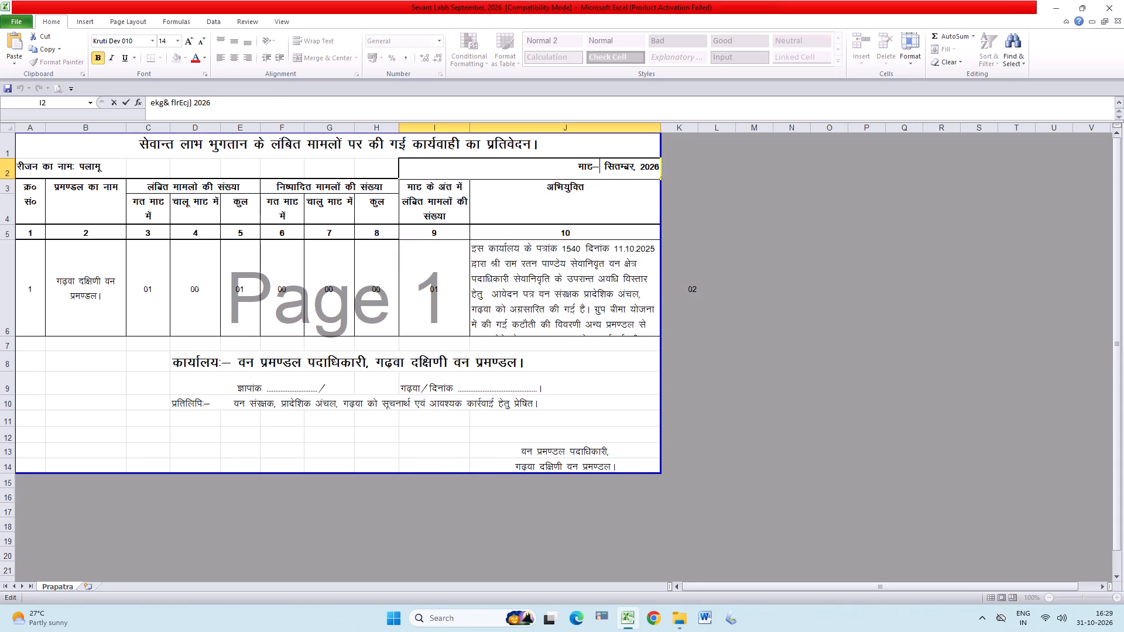
{"action": "key", "text": "Right"}
{"action": "key", "text": "shift+Right"}
{"action": "key", "text": "ctrl+shift+Right"}
{"action": "key", "text": "shift+Left"}
{"action": "key", "text": "shift+Left"}
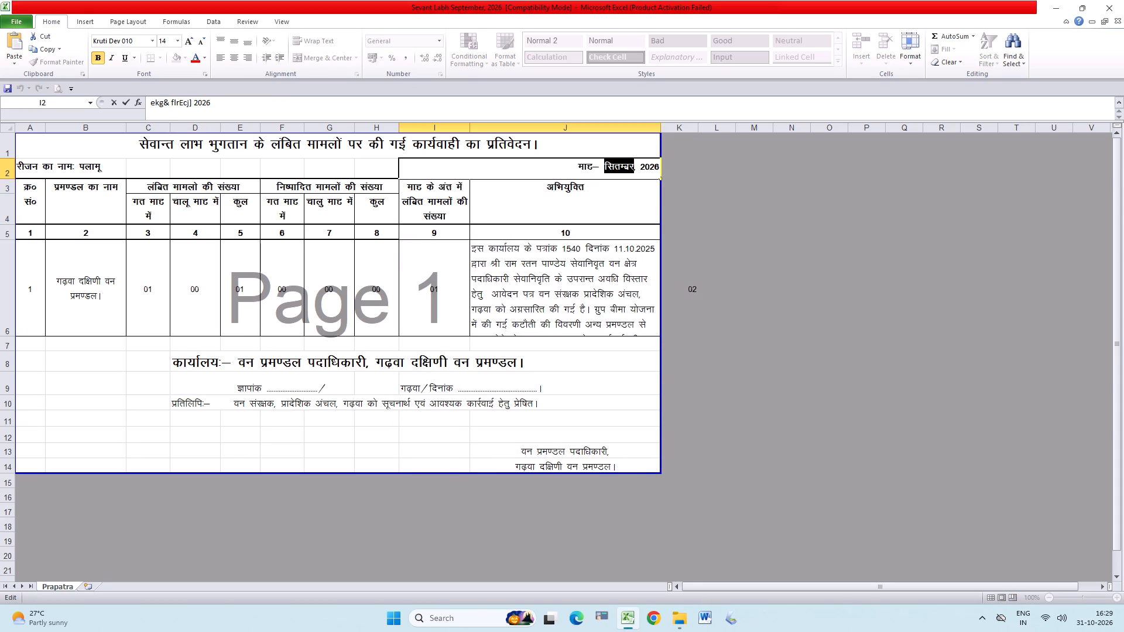
{"action": "key", "text": "shift+Left"}
{"action": "key", "text": "shift+Right"}
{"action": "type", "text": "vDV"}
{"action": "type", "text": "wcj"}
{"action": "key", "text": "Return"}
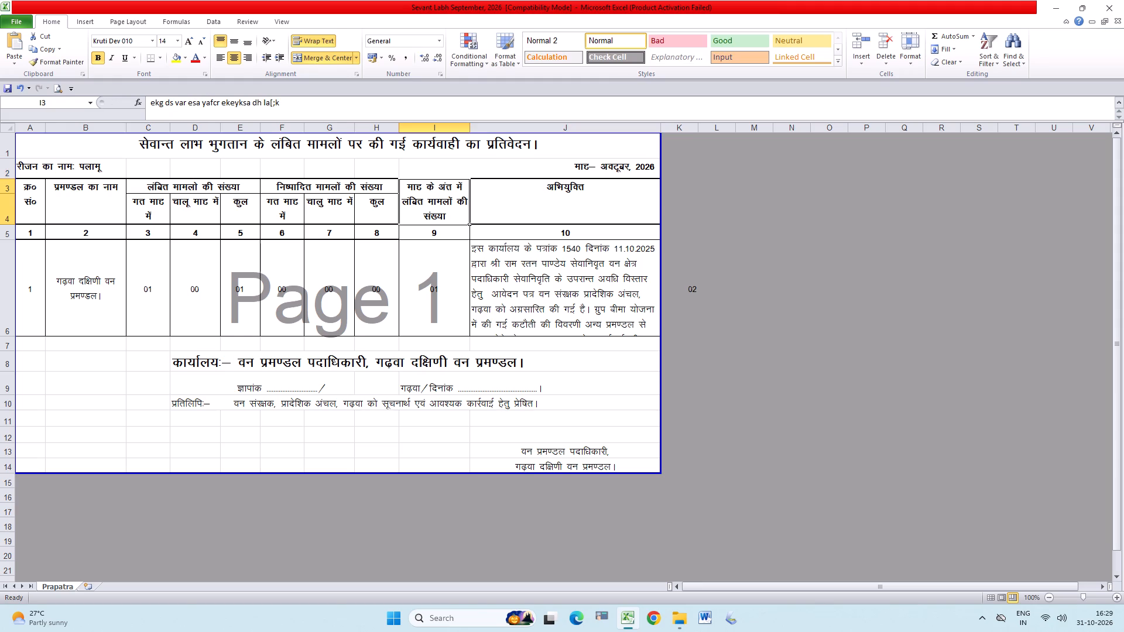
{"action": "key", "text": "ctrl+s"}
Check the print preview, lengthen the dashed date line in cell I9 by 20 hyphens and save the workbook.
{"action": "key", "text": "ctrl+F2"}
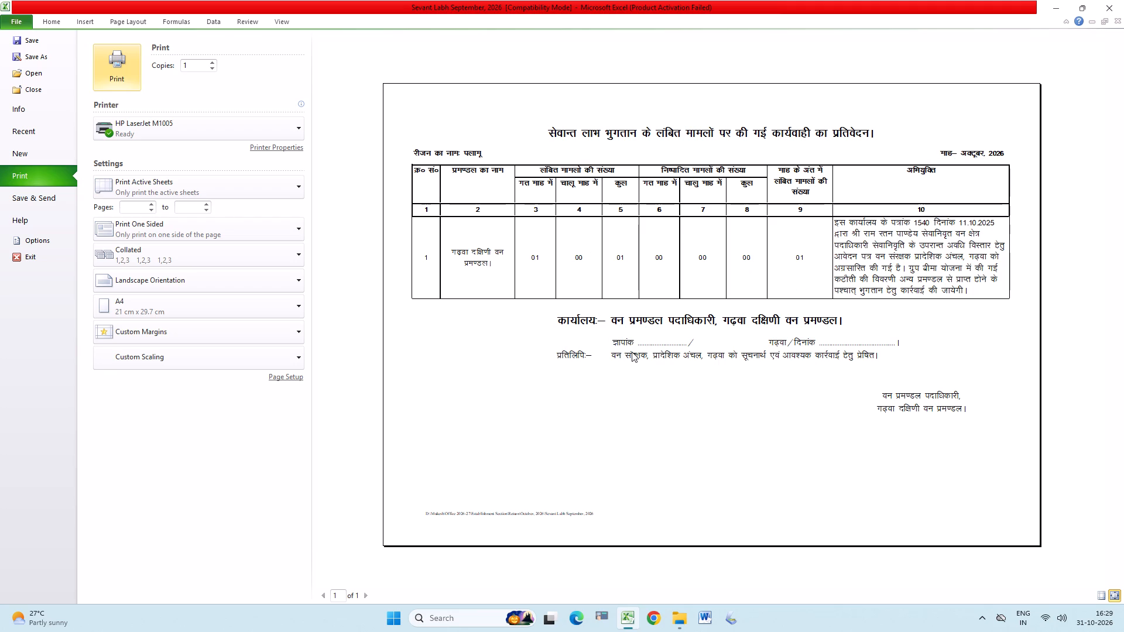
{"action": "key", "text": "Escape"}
{"action": "double_click", "coordinate": [426, 386]}
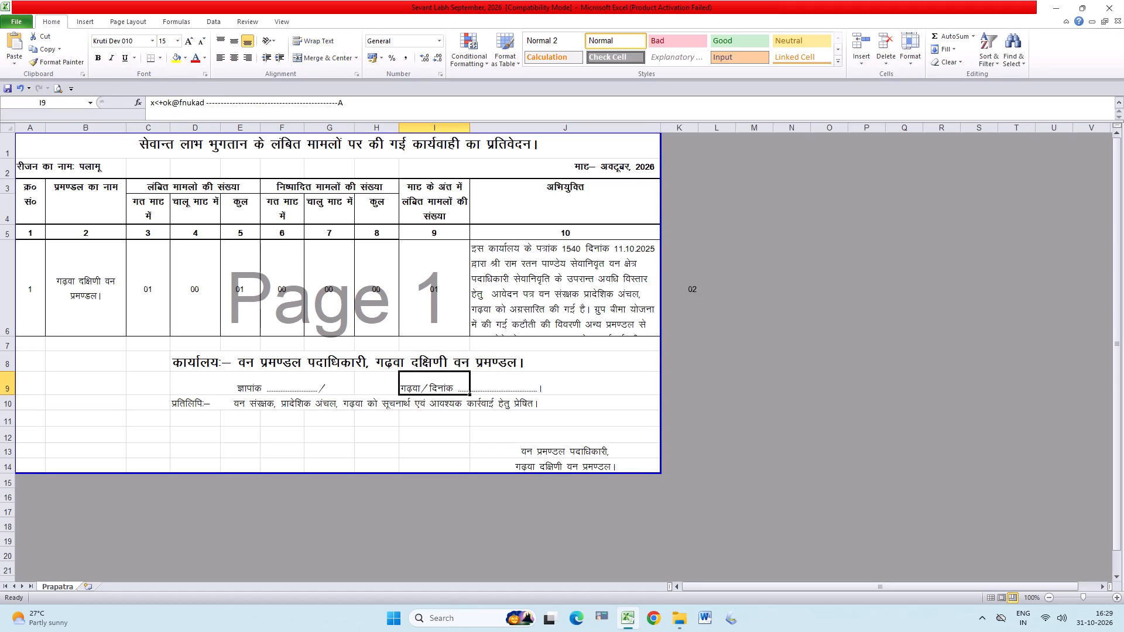
{"action": "left_click", "coordinate": [481, 389]}
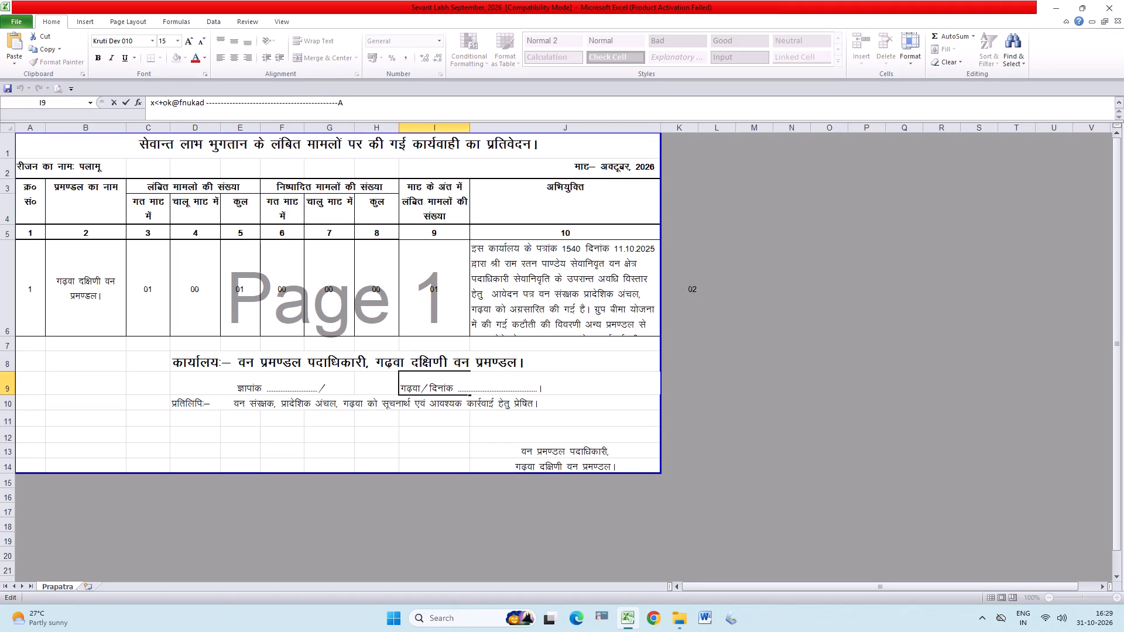
{"action": "key", "text": "minus"}
{"action": "key", "text": "minus"}
{"action": "key", "text": "minus"}
{"action": "key", "text": "minus"}
{"action": "key", "text": "minus"}
{"action": "key", "text": "minus"}
{"action": "key", "text": "minus"}
{"action": "key", "text": "minus"}
{"action": "key", "text": "minus"}
{"action": "key", "text": "minus"}
{"action": "key", "text": "minus"}
{"action": "key", "text": "minus"}
{"action": "key", "text": "minus"}
{"action": "key", "text": "minus"}
{"action": "key", "text": "minus"}
{"action": "key", "text": "minus"}
{"action": "key", "text": "minus"}
{"action": "key", "text": "minus"}
{"action": "key", "text": "minus"}
{"action": "key", "text": "minus"}
{"action": "key", "text": "Return"}
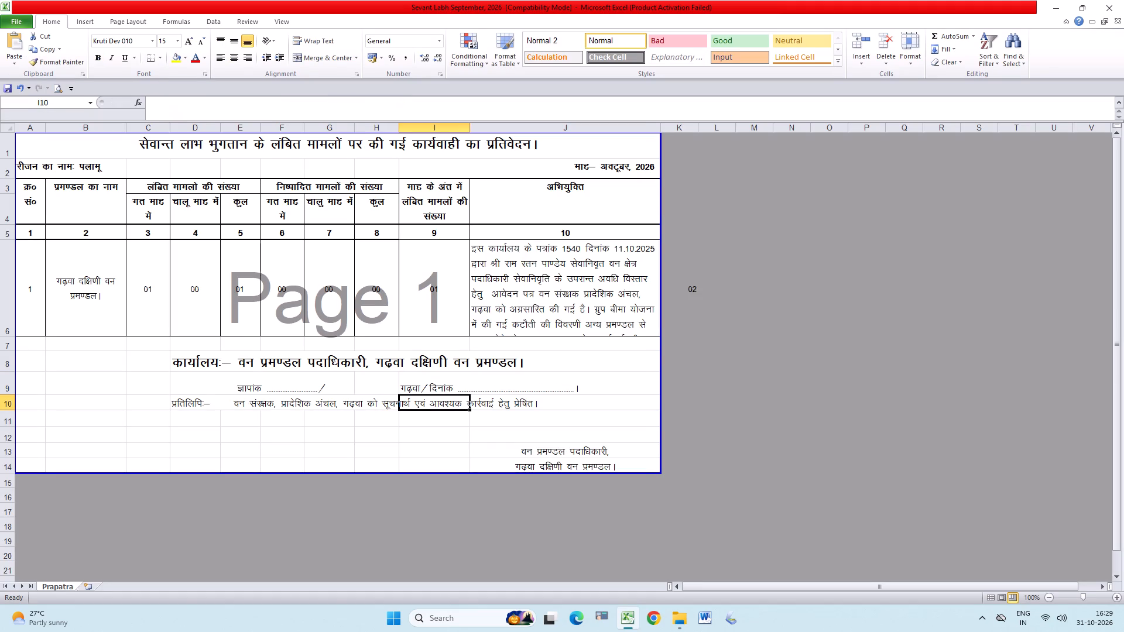
{"action": "key", "text": "ctrl+s"}
{"action": "key", "text": "ctrl+s"}
Print two copies of the Prapatra sheet.
{"action": "key", "text": "ctrl+F2"}
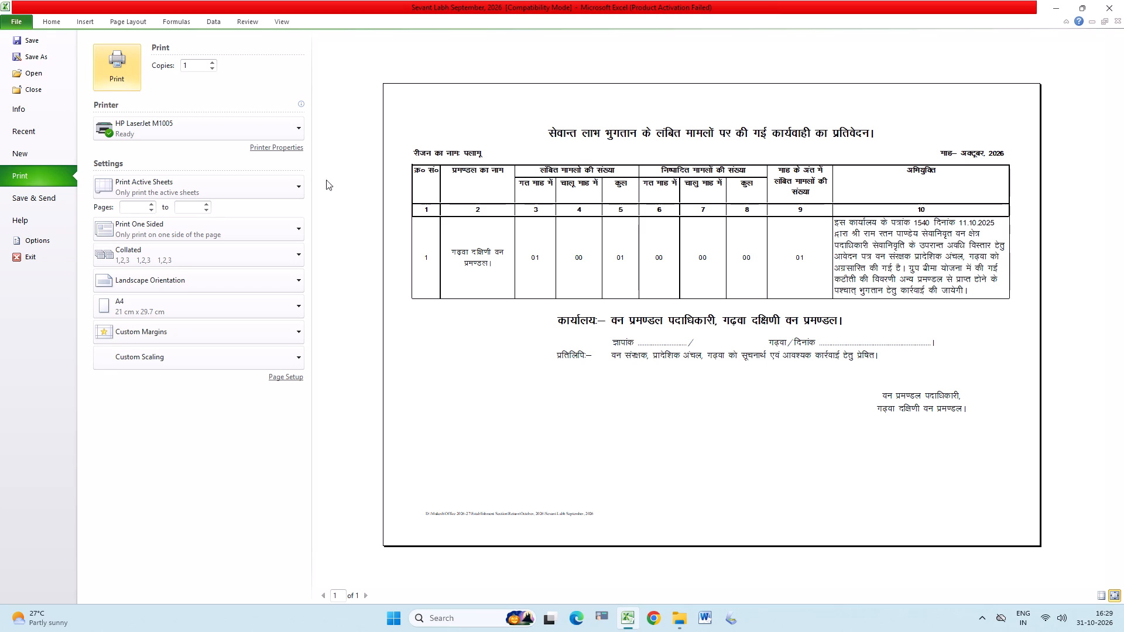
{"action": "left_click", "coordinate": [187, 64]}
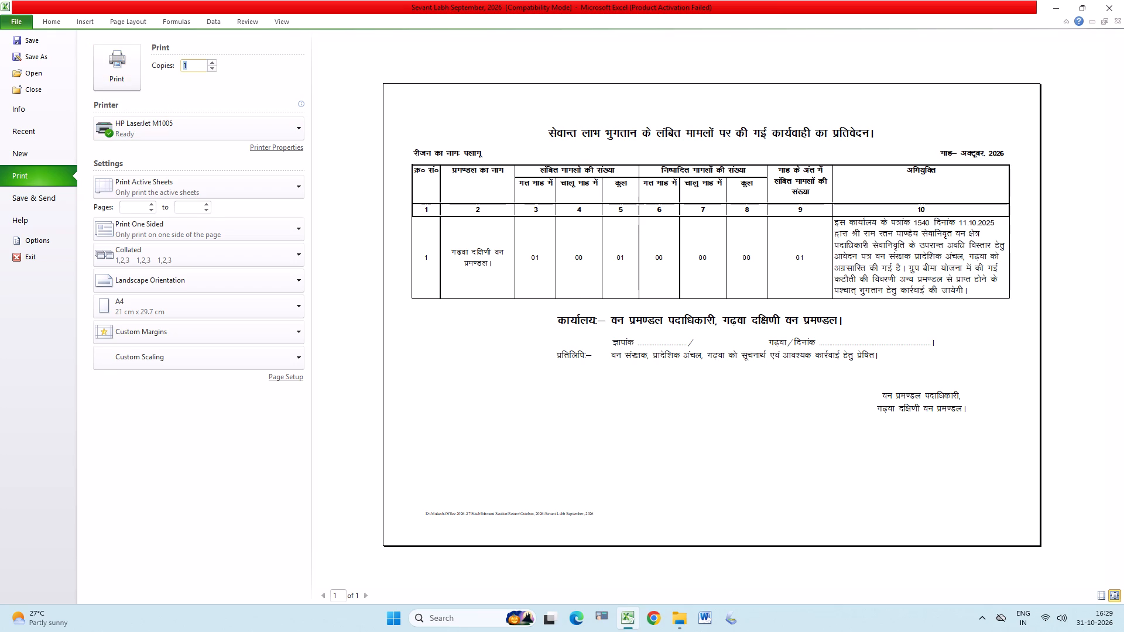
{"action": "key", "text": "2"}
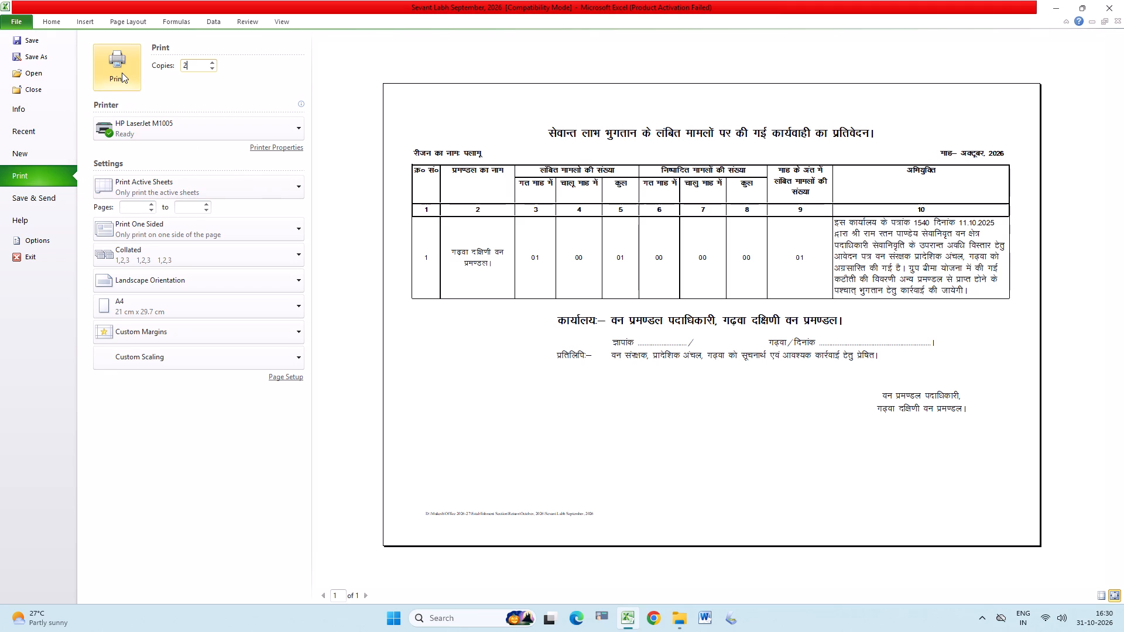
{"action": "left_click", "coordinate": [122, 73]}
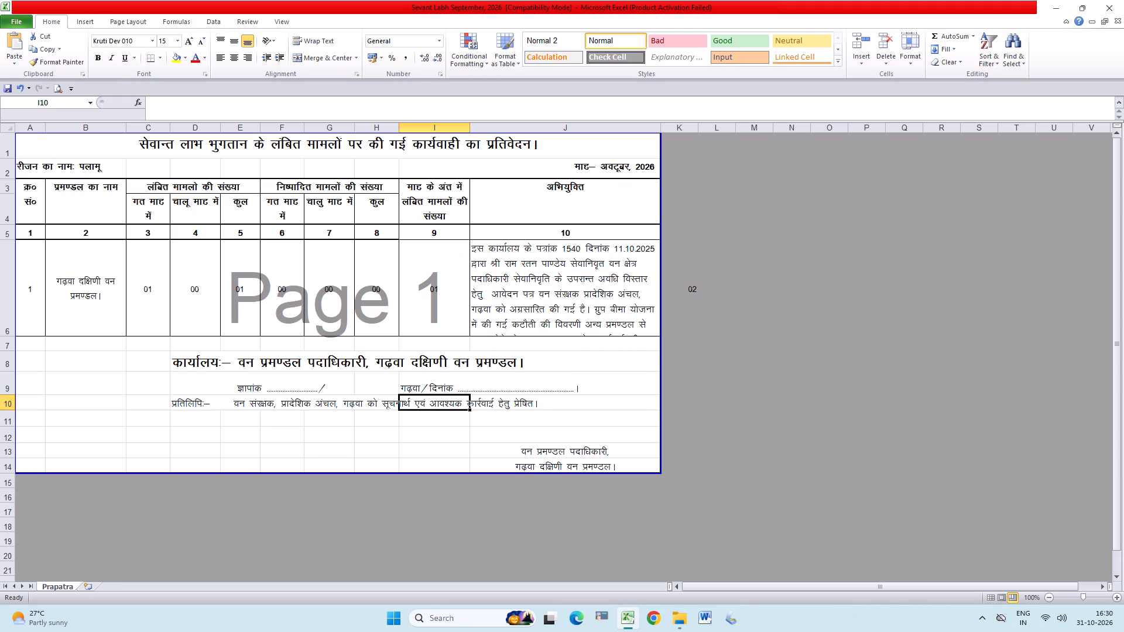
Save the Sevant Labh September, 2026 workbook and close it.
{"action": "key", "text": "ctrl+s"}
{"action": "key", "text": "ctrl+s"}
{"action": "key", "text": "ctrl+s"}
{"action": "key", "text": "ctrl+s"}
{"action": "key", "text": "ctrl+s"}
{"action": "left_click", "coordinate": [1123, 0]}
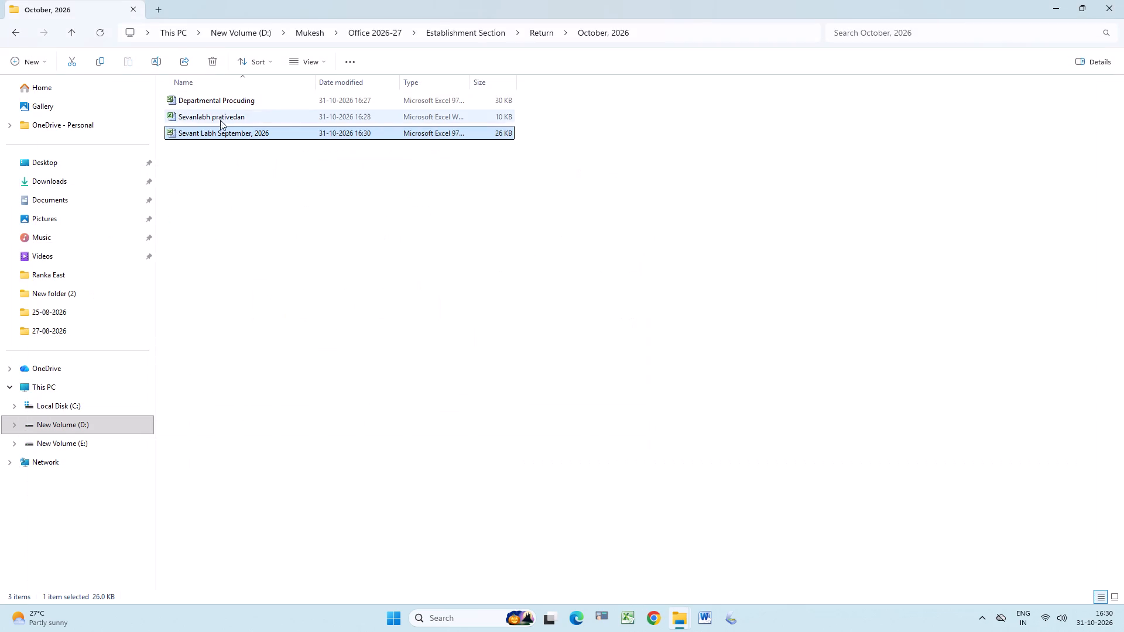
Go up from the October, 2026 folder to the Office 2026-27 folder.
{"action": "left_click", "coordinate": [543, 35]}
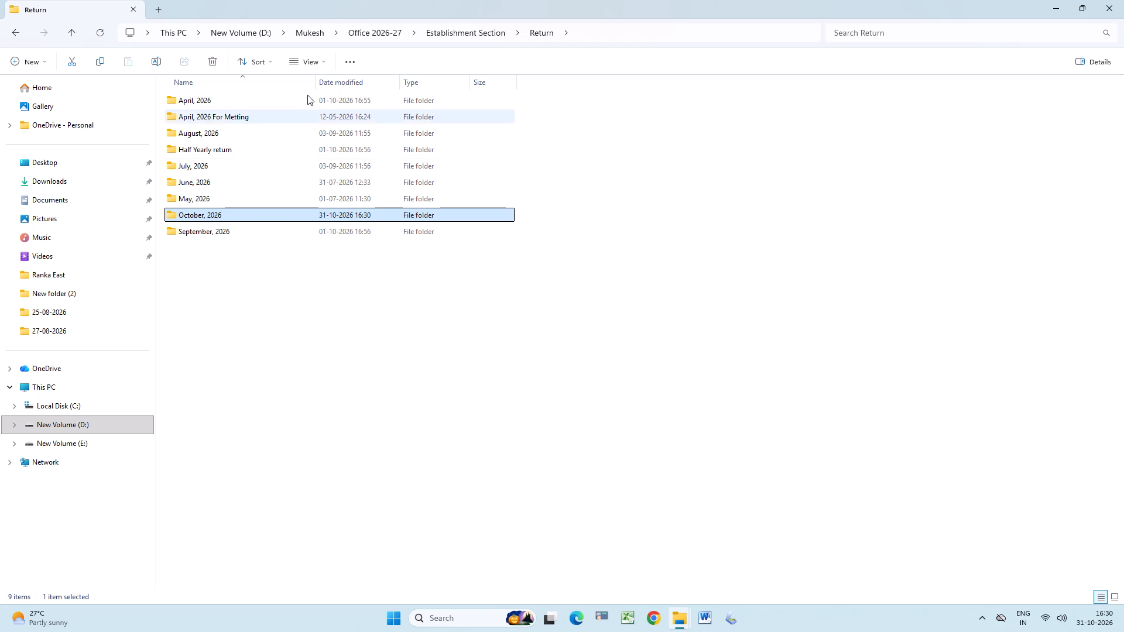
{"action": "left_click", "coordinate": [447, 35]}
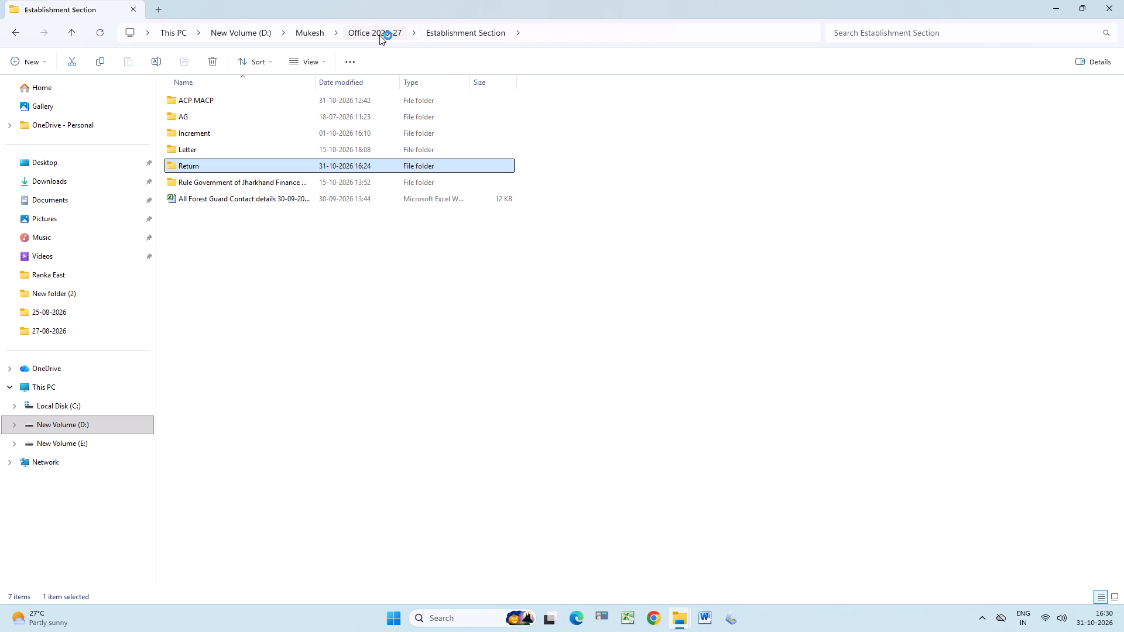
{"action": "left_click", "coordinate": [379, 35]}
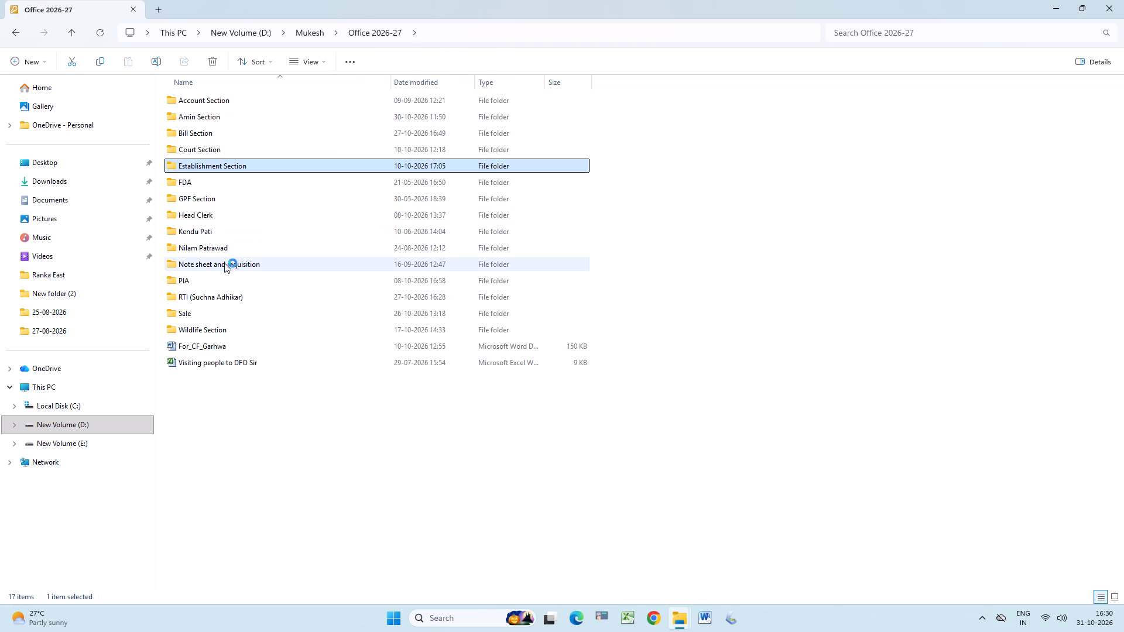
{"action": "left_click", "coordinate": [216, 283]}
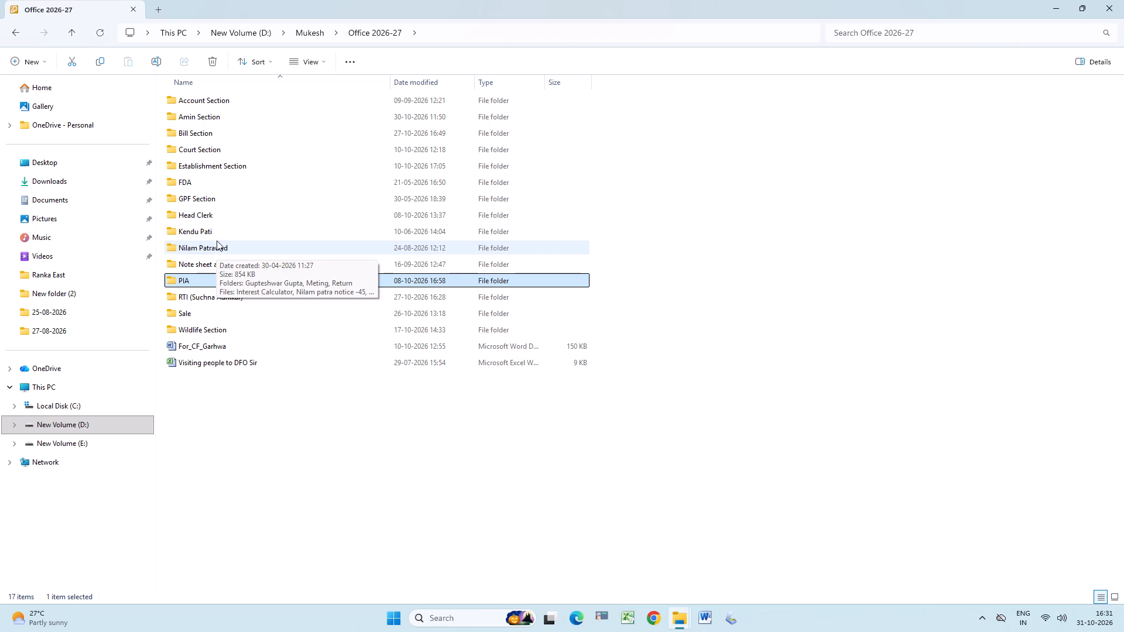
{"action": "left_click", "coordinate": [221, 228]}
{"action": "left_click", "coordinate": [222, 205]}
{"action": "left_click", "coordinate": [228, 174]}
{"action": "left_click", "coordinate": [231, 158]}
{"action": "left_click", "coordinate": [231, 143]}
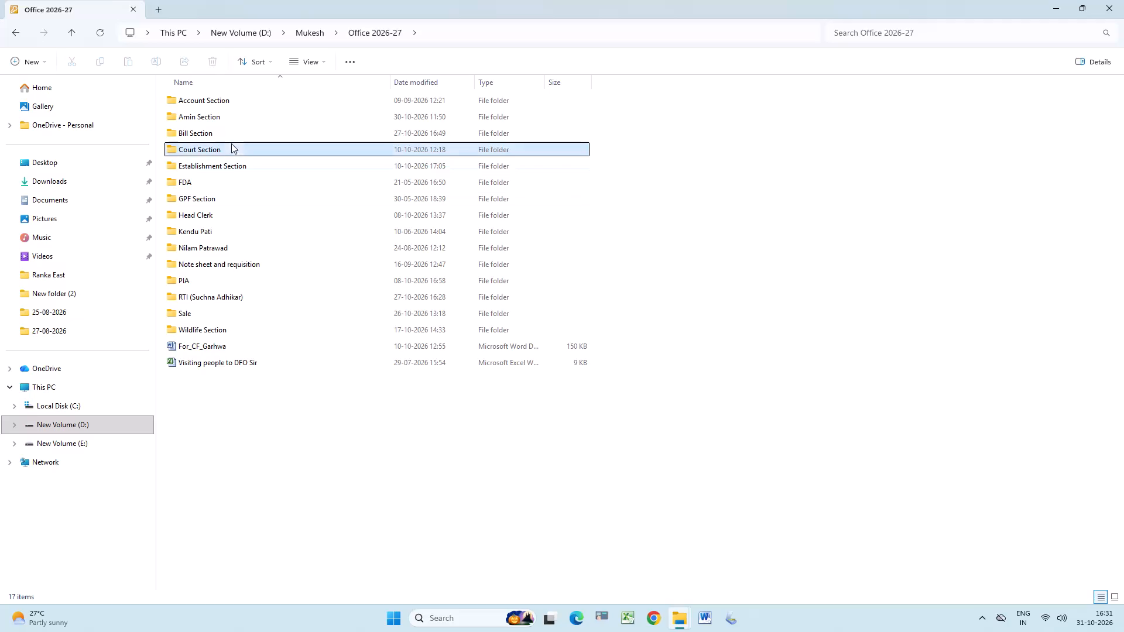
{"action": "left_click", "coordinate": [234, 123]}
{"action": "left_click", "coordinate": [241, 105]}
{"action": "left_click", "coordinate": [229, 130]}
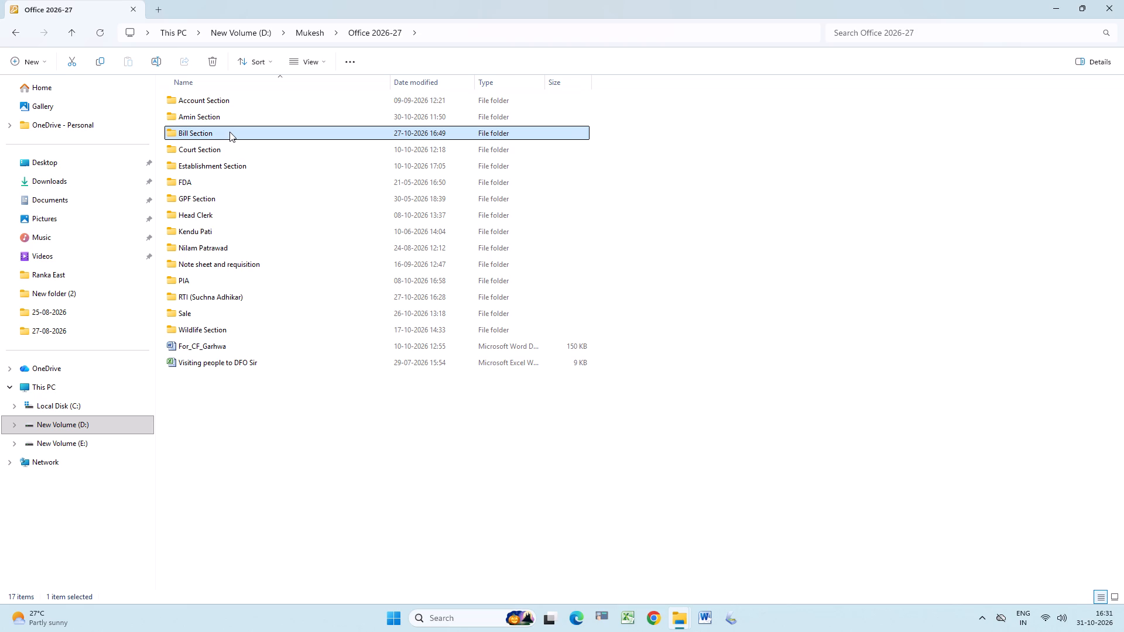
{"action": "left_click", "coordinate": [211, 328]}
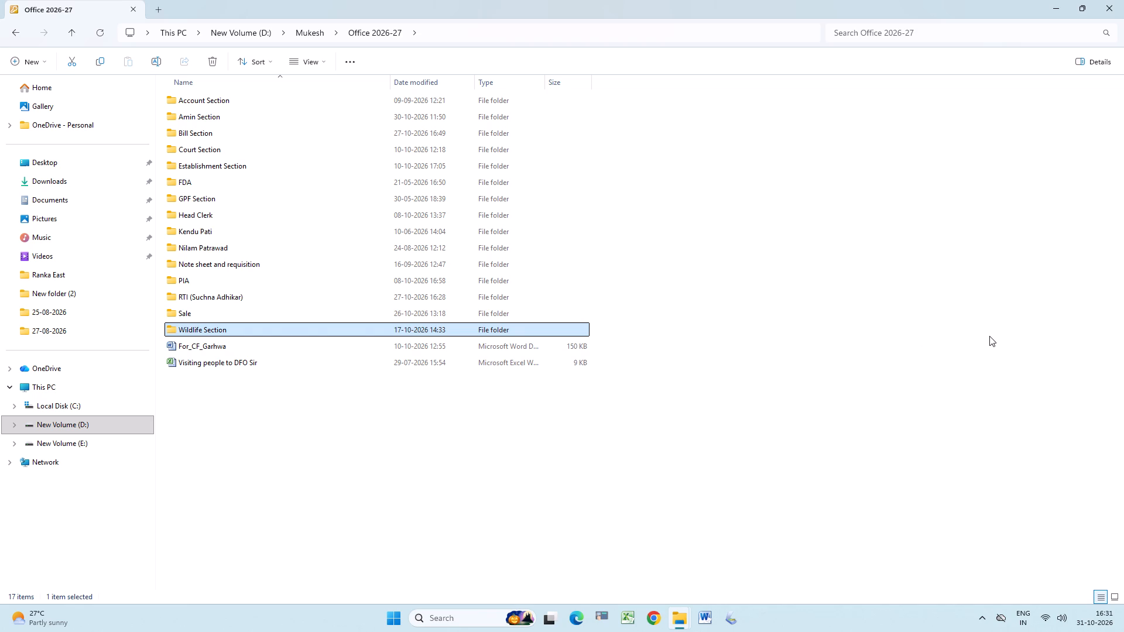
{"action": "key", "text": "Up"}
{"action": "key", "text": "Up"}
{"action": "key", "text": "Up"}
{"action": "key", "text": "Up"}
{"action": "key", "text": "Up"}
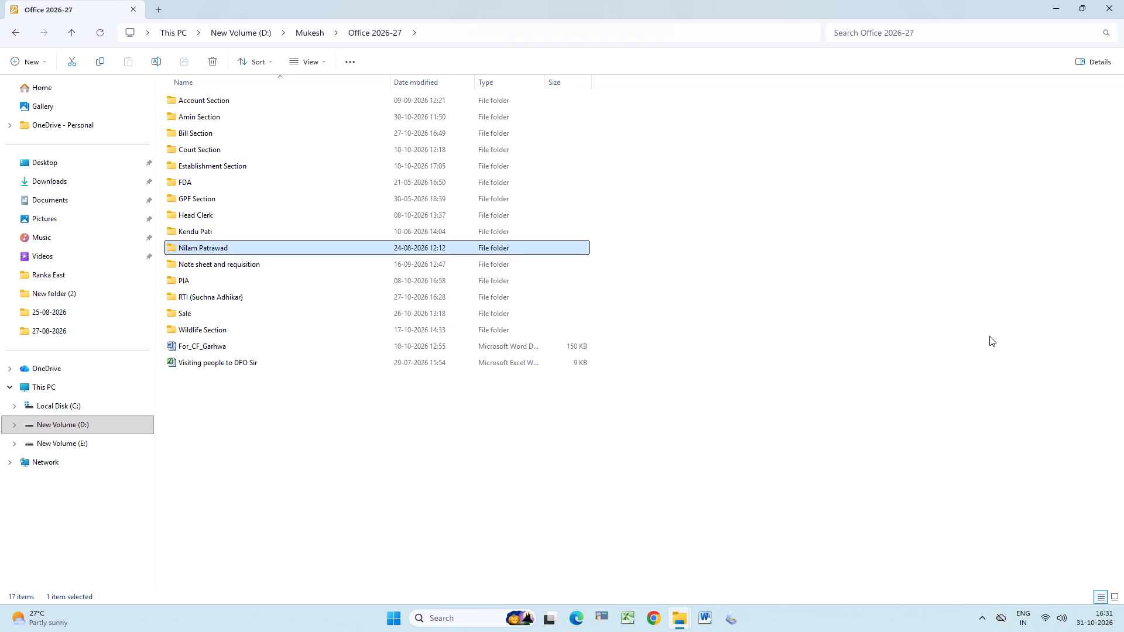
{"action": "key", "text": "Return"}
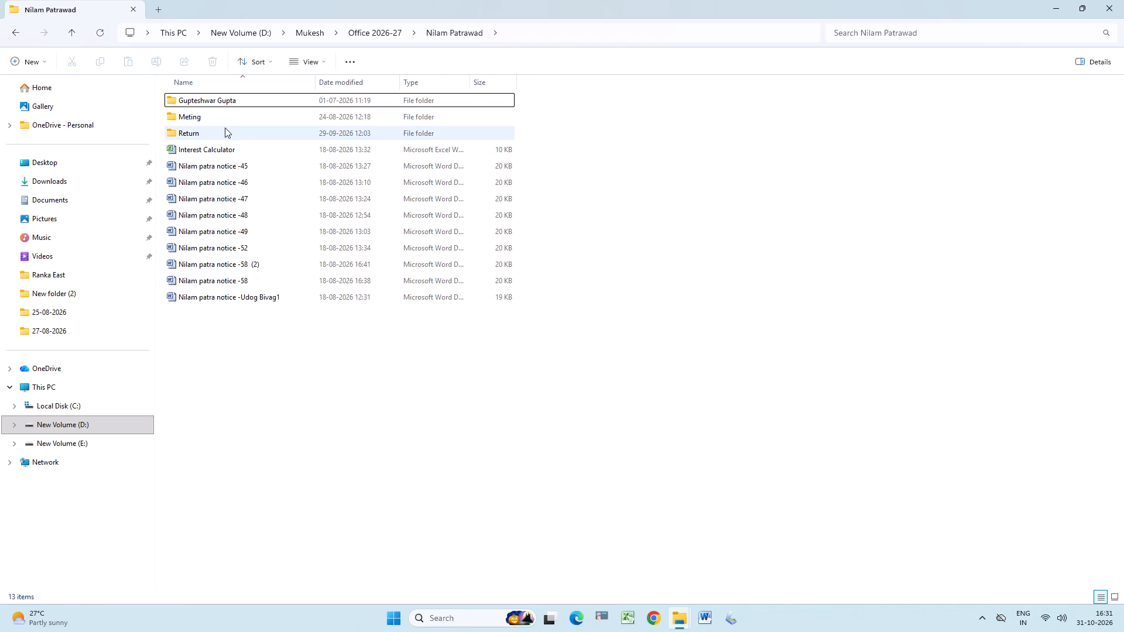
{"action": "left_click", "coordinate": [224, 127]}
{"action": "key", "text": "Return"}
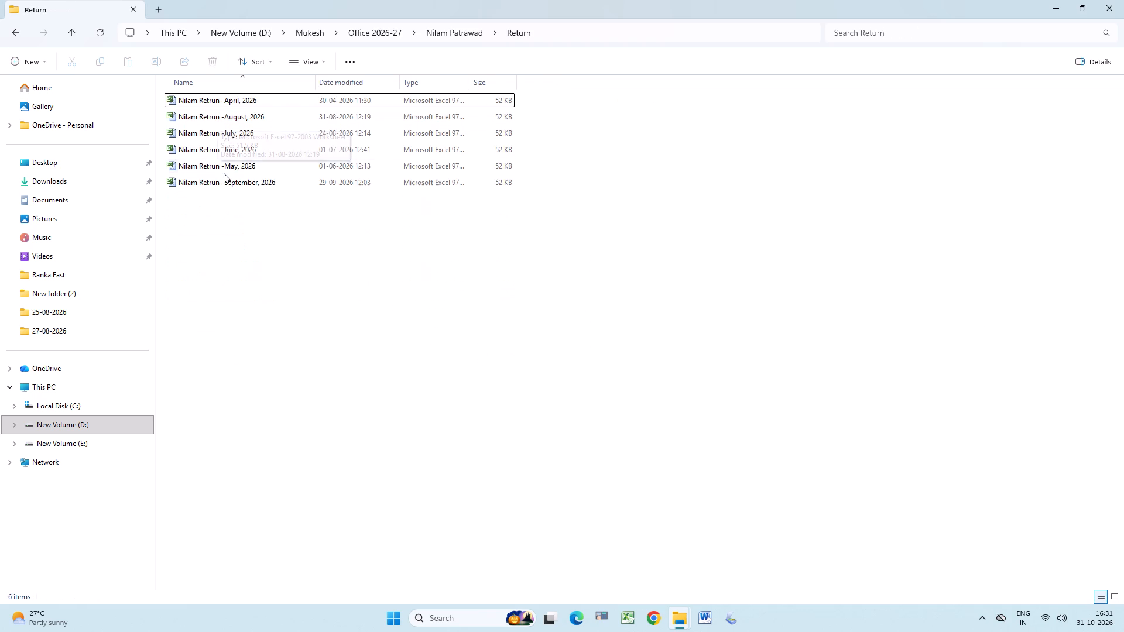
Duplicate the Nilam Retrun -September, 2026 workbook in the same folder and rename the copy Nilam Retrun -October, 2026.
{"action": "left_click", "coordinate": [228, 188]}
{"action": "key", "text": "ctrl+c"}
{"action": "key", "text": "ctrl+v"}
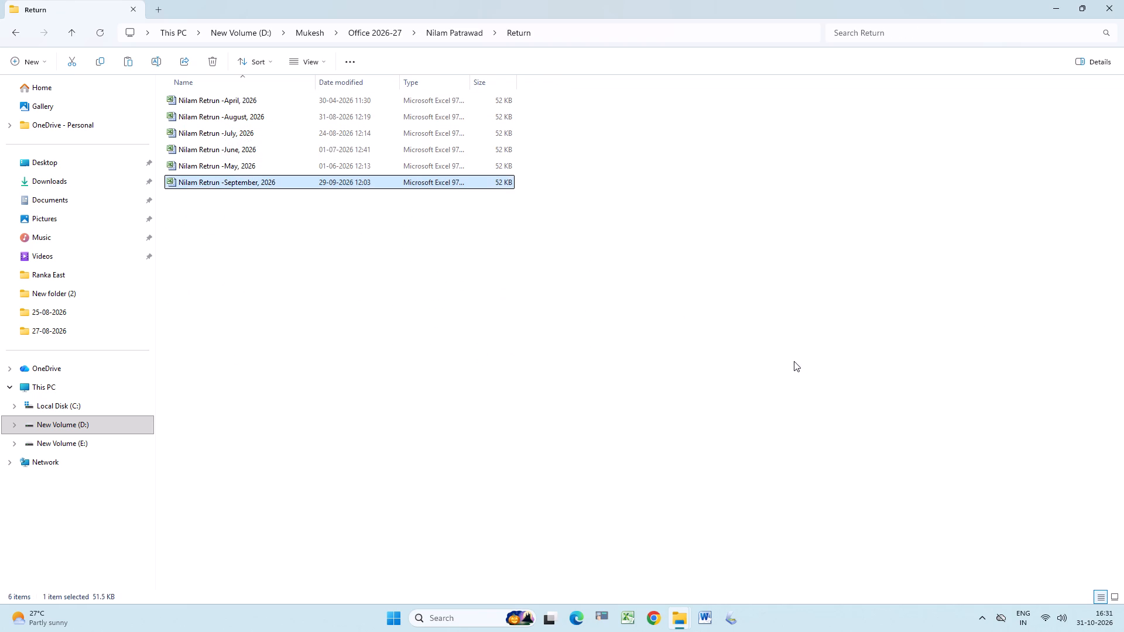
{"action": "key", "text": "F2"}
{"action": "key", "text": "Right"}
{"action": "key", "text": "ctrl+shift+Left"}
{"action": "key", "text": "ctrl+shift+Left"}
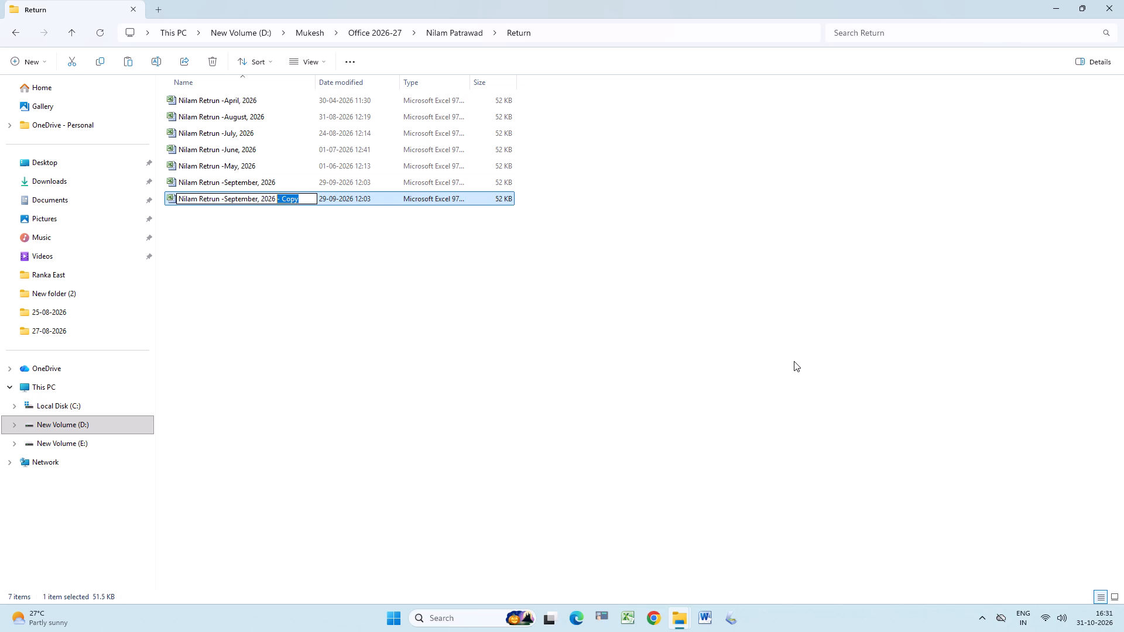
{"action": "key", "text": "ctrl+shift+Left"}
{"action": "key", "text": "ctrl+shift+Left"}
{"action": "key", "text": "ctrl+shift+Left"}
{"action": "key", "text": "ctrl+shift+Right"}
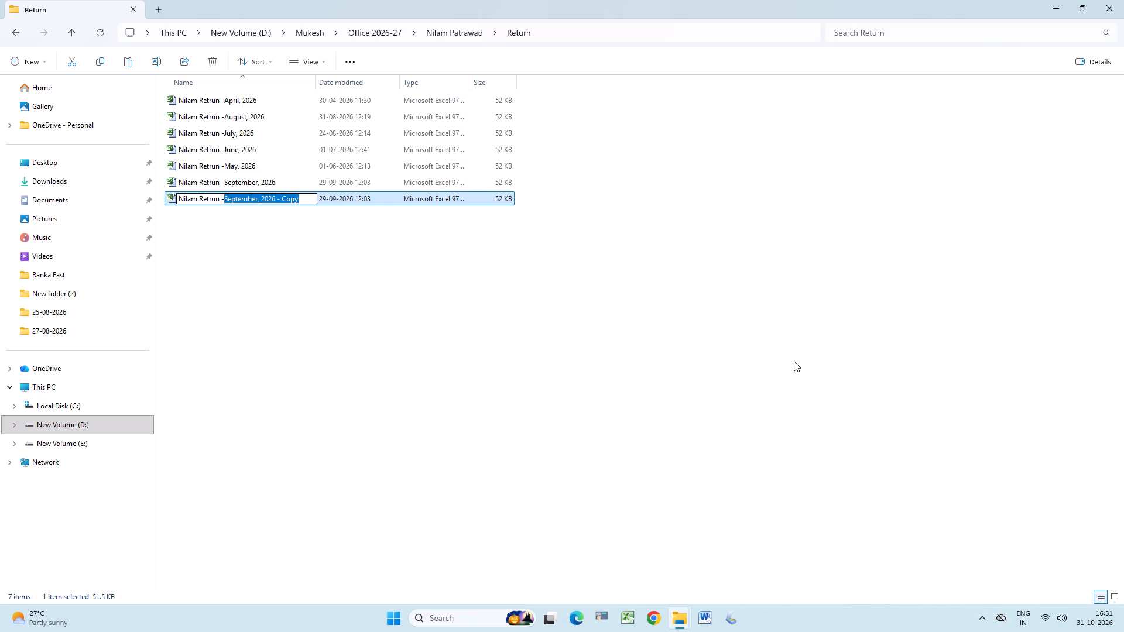
{"action": "type", "text": "October"}
{"action": "type", "text": ", 2026"}
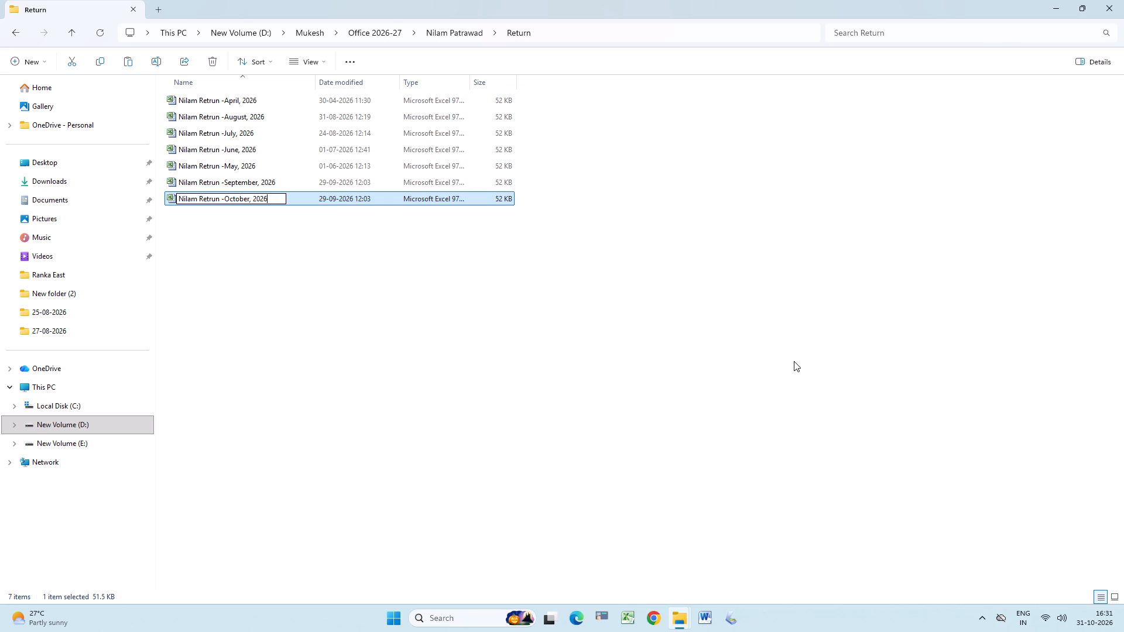
{"action": "key", "text": "Return"}
Open the Nilam Retrun -October, 2026 workbook.
{"action": "key", "text": "Return"}
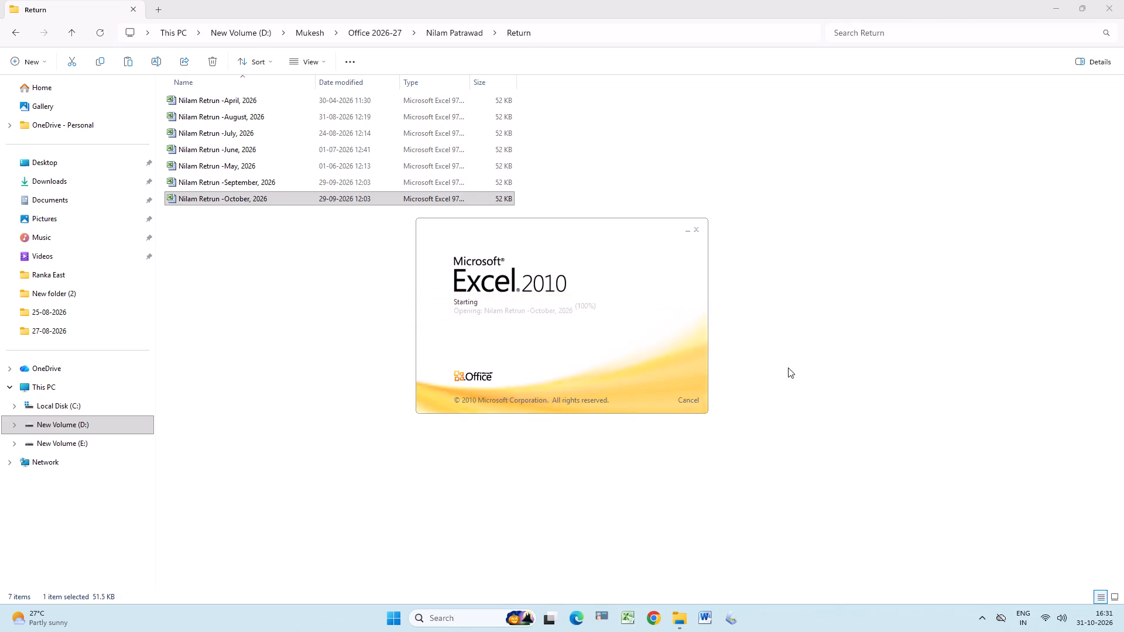
{"action": "key", "text": "space"}
Change the month in the cell A1 heading of the CF Nilam Patra Wad sheet to अक्टूबर (vDVwcj in Kruti Dev) and save.
{"action": "double_click", "coordinate": [464, 169]}
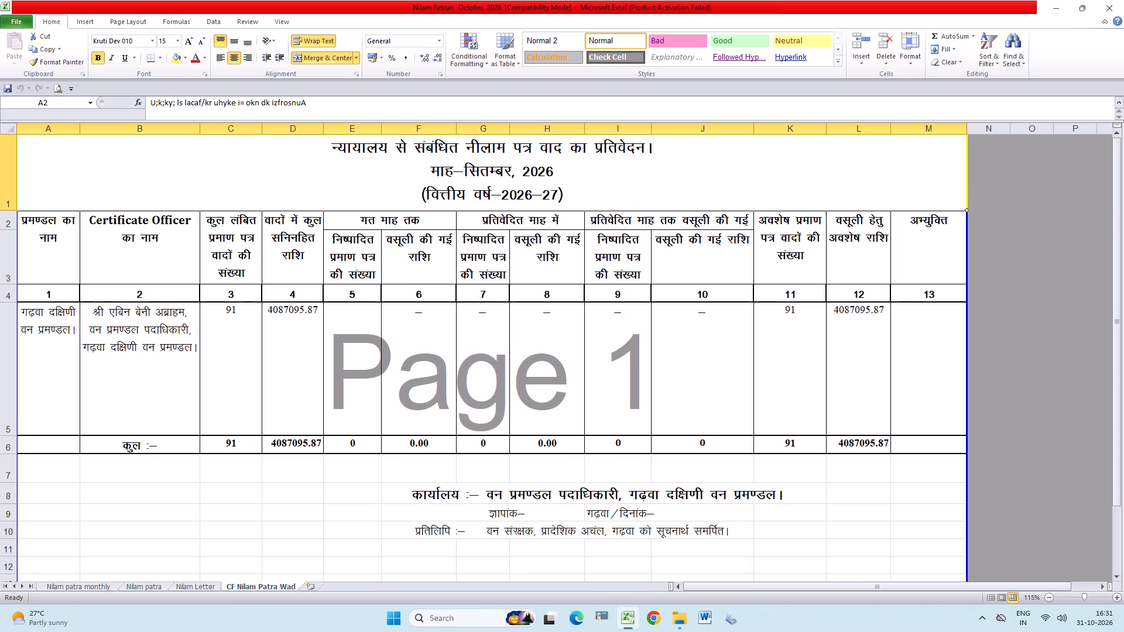
{"action": "left_click_drag", "start_coordinate": [464, 169], "coordinate": [510, 176]}
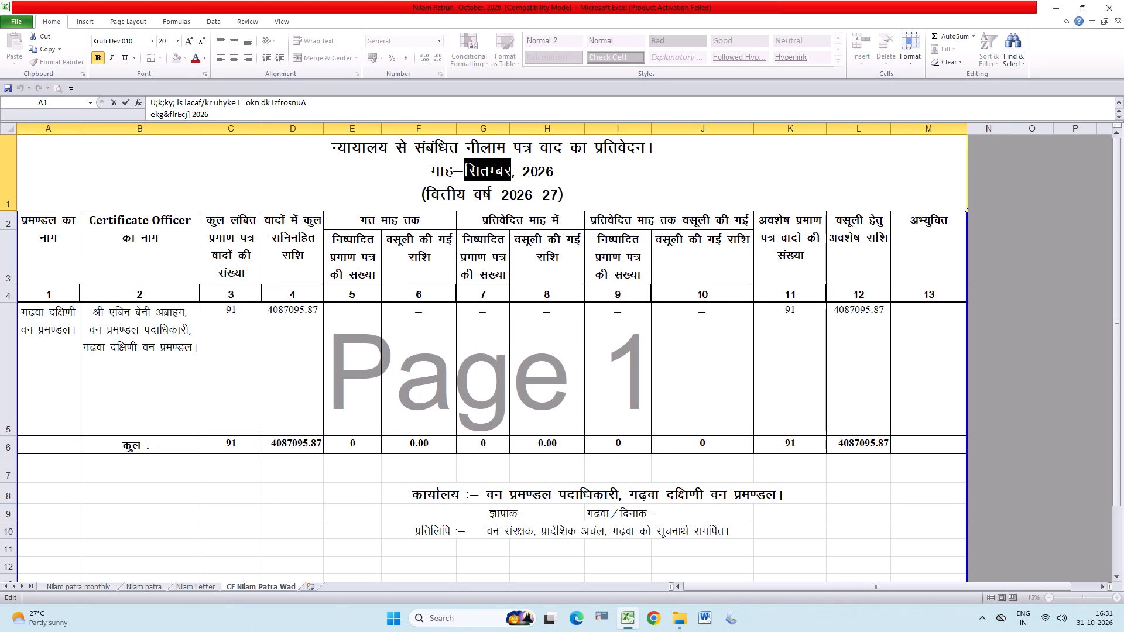
{"action": "left_click_drag", "start_coordinate": [510, 176], "coordinate": [511, 179]}
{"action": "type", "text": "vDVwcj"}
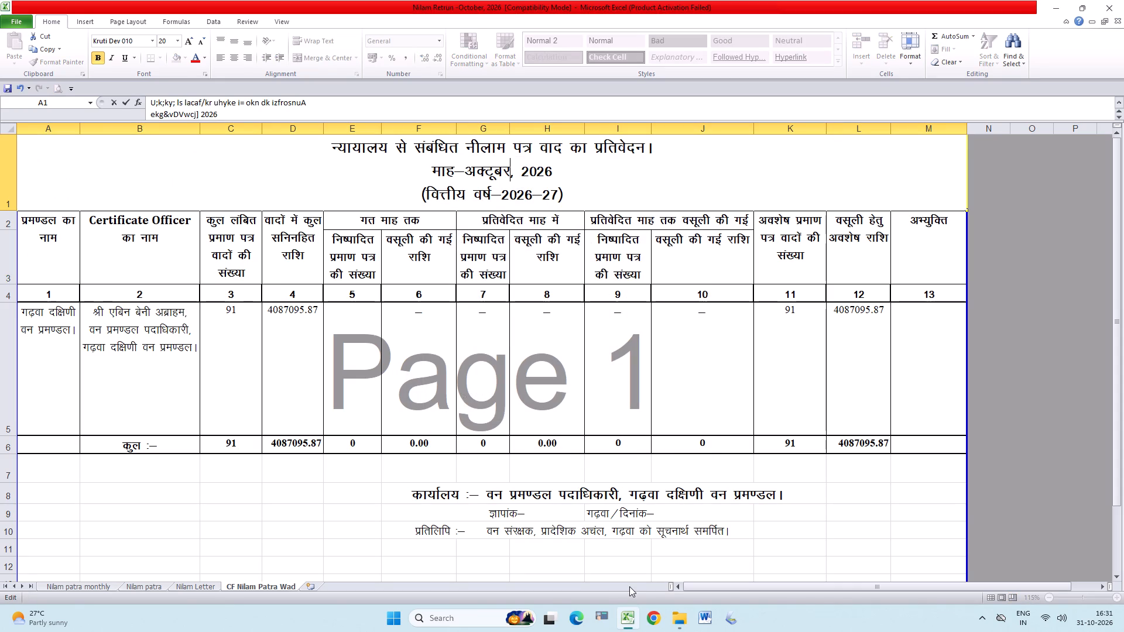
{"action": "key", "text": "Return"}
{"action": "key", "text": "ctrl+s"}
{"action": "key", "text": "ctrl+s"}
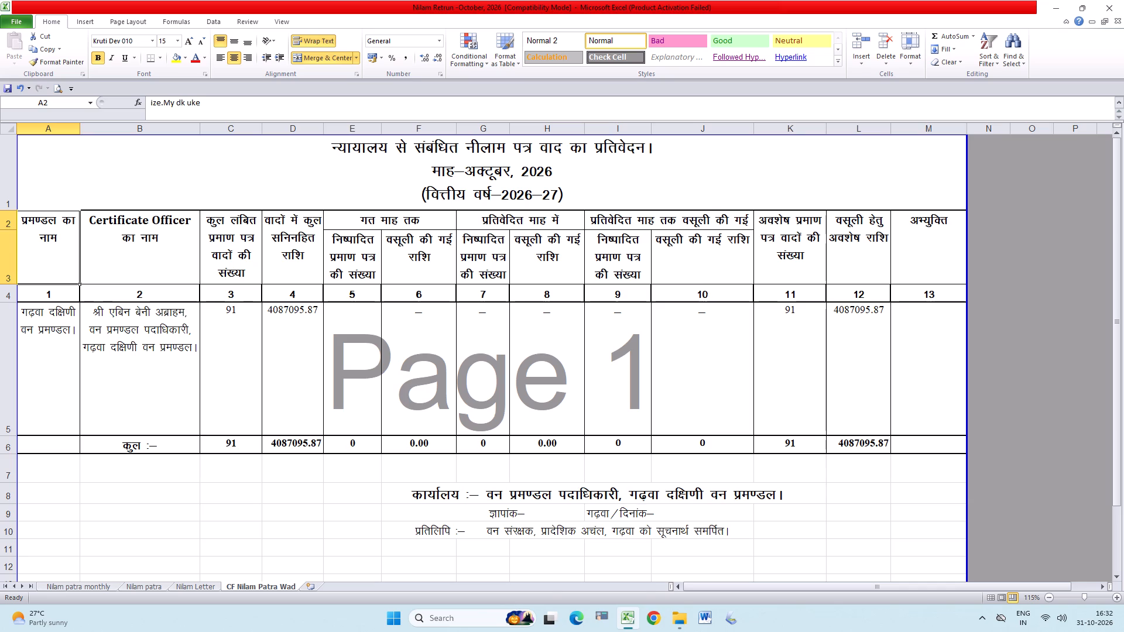
Check the print preview of the CF Nilam Patra Wad sheet and print two copies.
{"action": "scroll", "coordinate": [530, 413], "scroll_direction": "down", "scroll_amount": 1}
{"action": "scroll", "coordinate": [536, 410], "scroll_direction": "up", "scroll_amount": 1}
{"action": "key", "text": "ctrl+F2"}
{"action": "scroll", "coordinate": [712, 322], "scroll_direction": "down", "scroll_amount": 1}
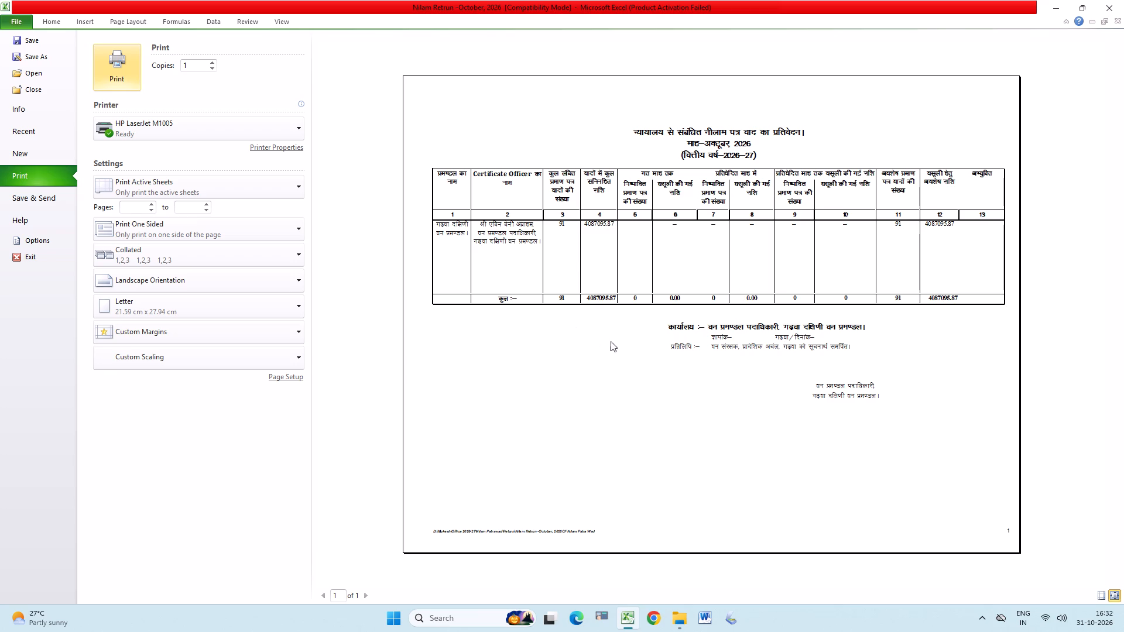
{"action": "left_click", "coordinate": [213, 63]}
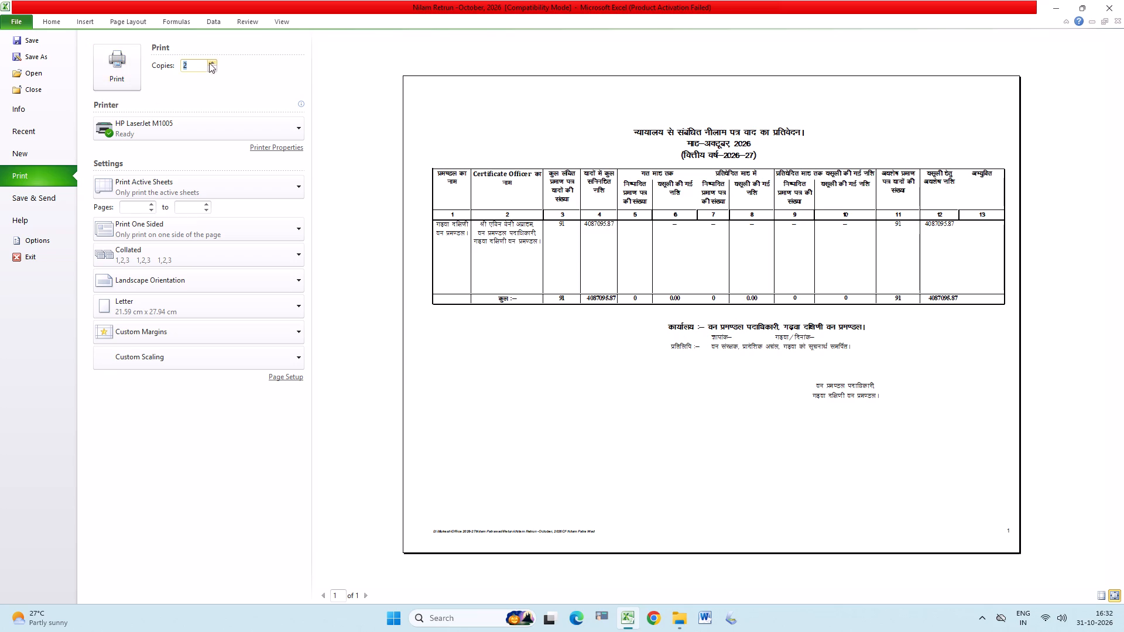
{"action": "left_click", "coordinate": [113, 60]}
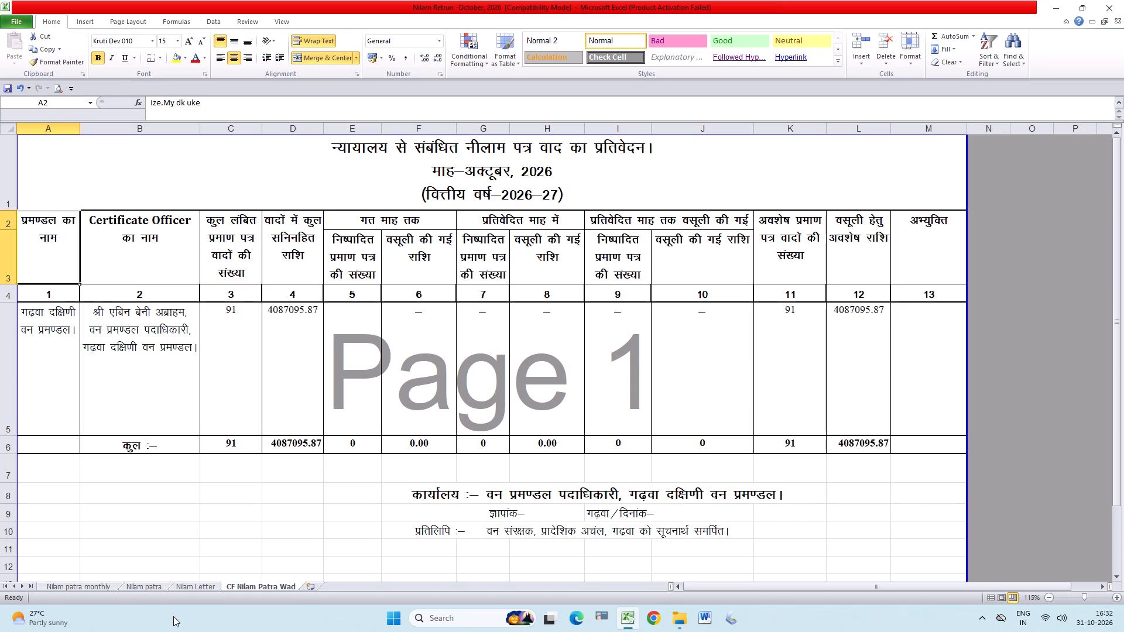
Change the month in the cell A1 heading of the Nilam Letter sheet to अक्टूबर (vDVwcj in Kruti Dev) and save.
{"action": "left_click", "coordinate": [188, 588]}
{"action": "left_click", "coordinate": [414, 181]}
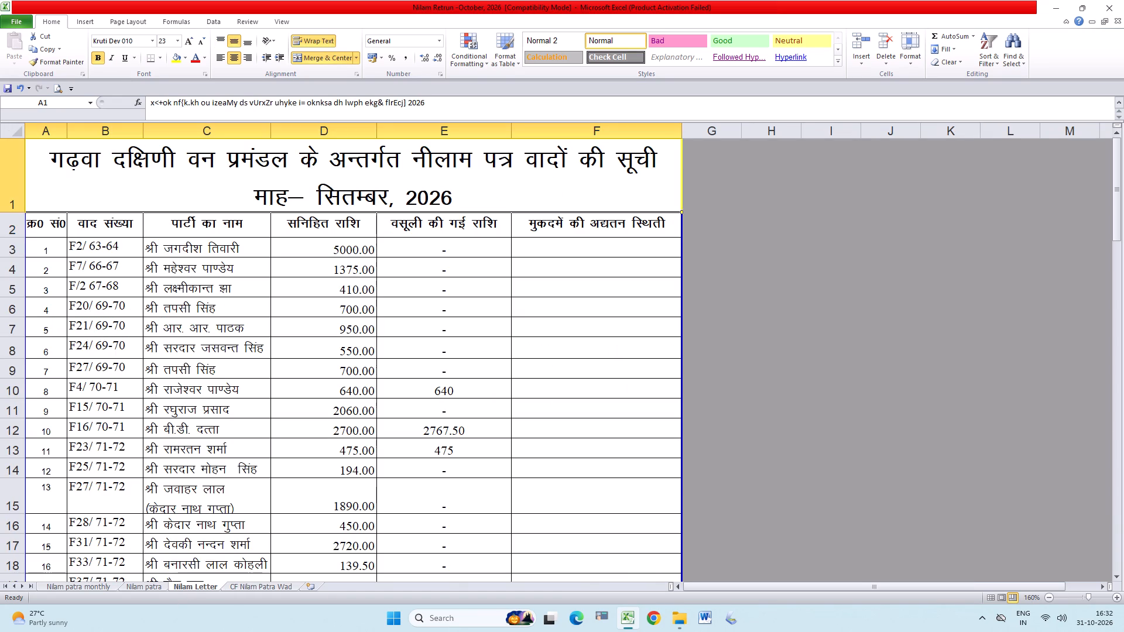
{"action": "double_click", "coordinate": [344, 183]}
{"action": "left_click", "coordinate": [320, 196]}
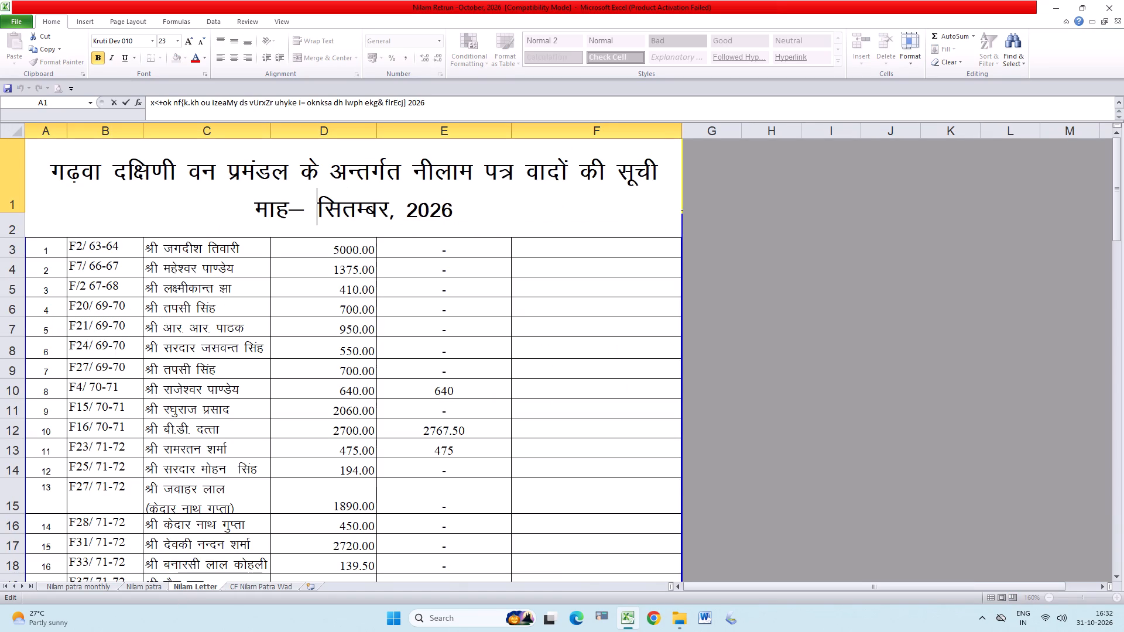
{"action": "key", "text": "shift+Right"}
{"action": "key", "text": "shift+Right"}
{"action": "key", "text": "shift+Right"}
{"action": "key", "text": "shift+Right"}
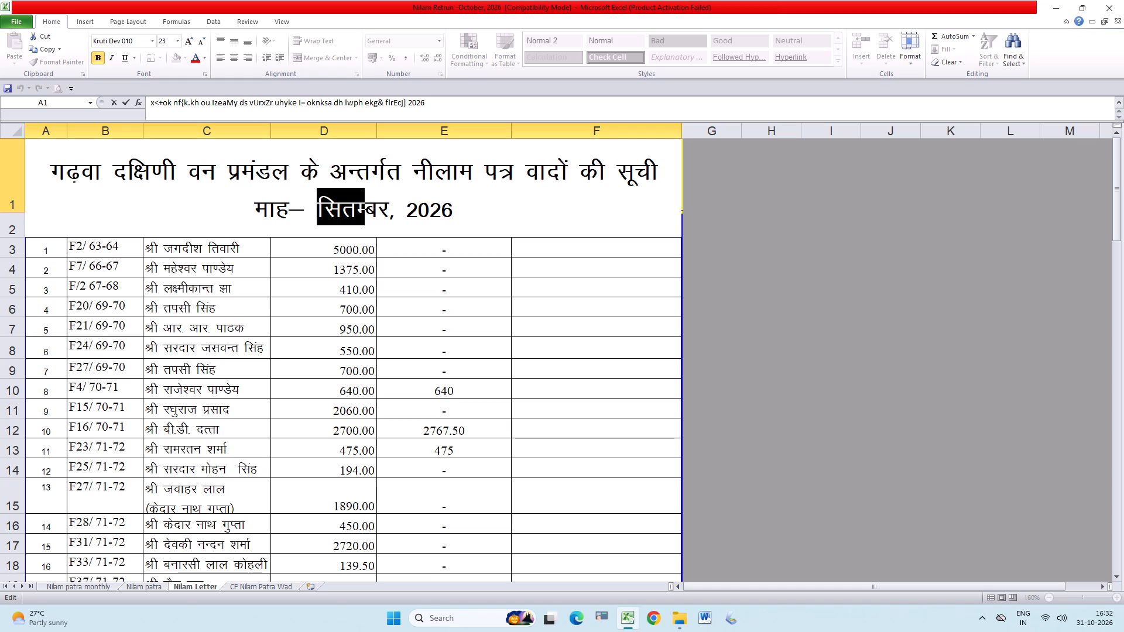
{"action": "key", "text": "shift+Right"}
{"action": "key", "text": "shift+Right"}
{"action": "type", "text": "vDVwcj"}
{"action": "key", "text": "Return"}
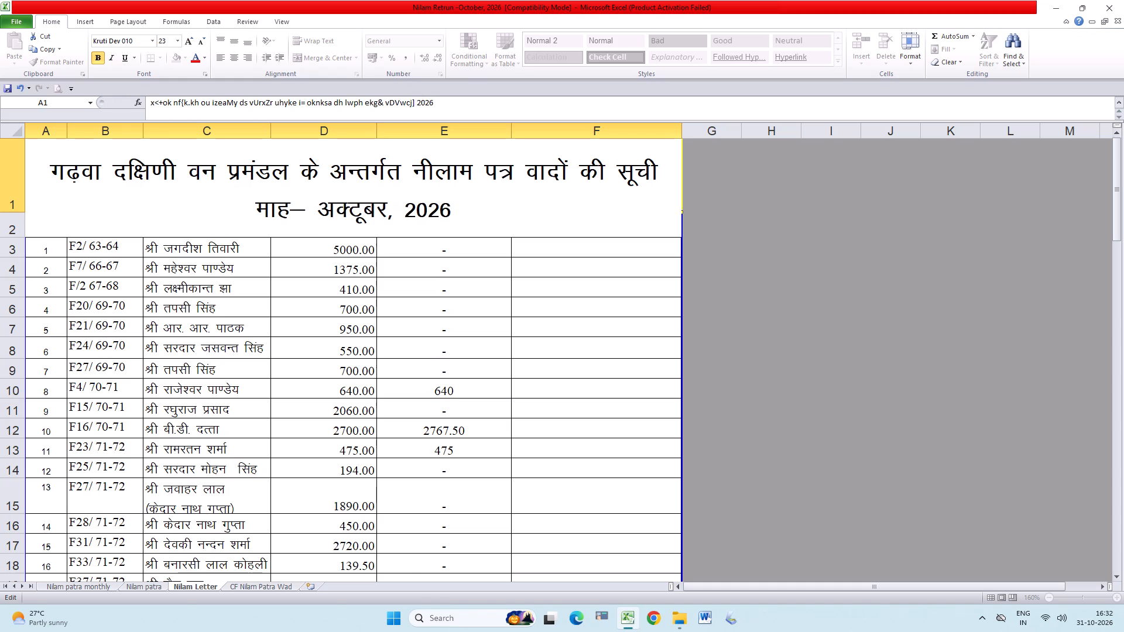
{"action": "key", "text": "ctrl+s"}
Check the print preview of the Nilam Letter sheet and print two copies of page 1 only.
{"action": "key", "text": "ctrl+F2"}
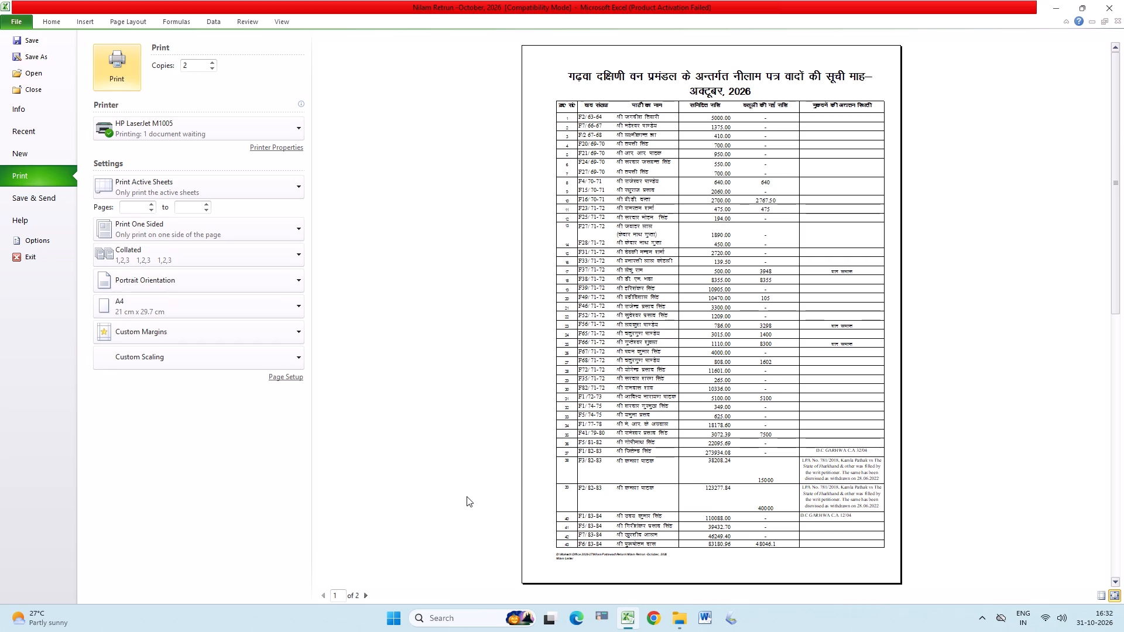
{"action": "scroll", "coordinate": [764, 392], "scroll_direction": "down", "scroll_amount": 1}
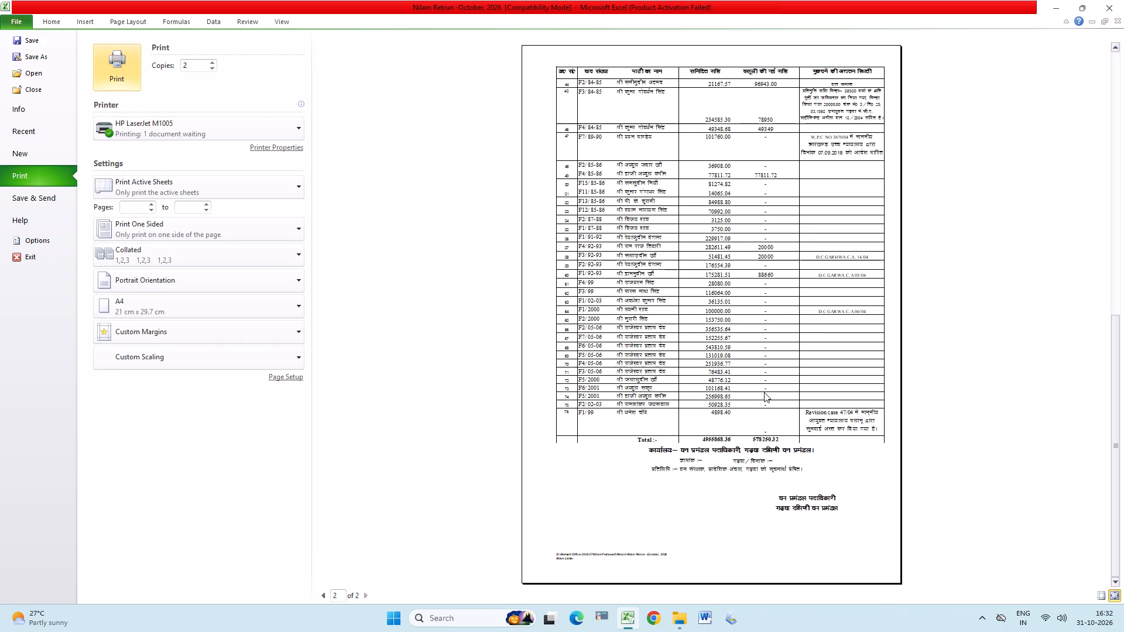
{"action": "scroll", "coordinate": [764, 392], "scroll_direction": "up", "scroll_amount": 1}
{"action": "scroll", "coordinate": [764, 392], "scroll_direction": "down", "scroll_amount": 1}
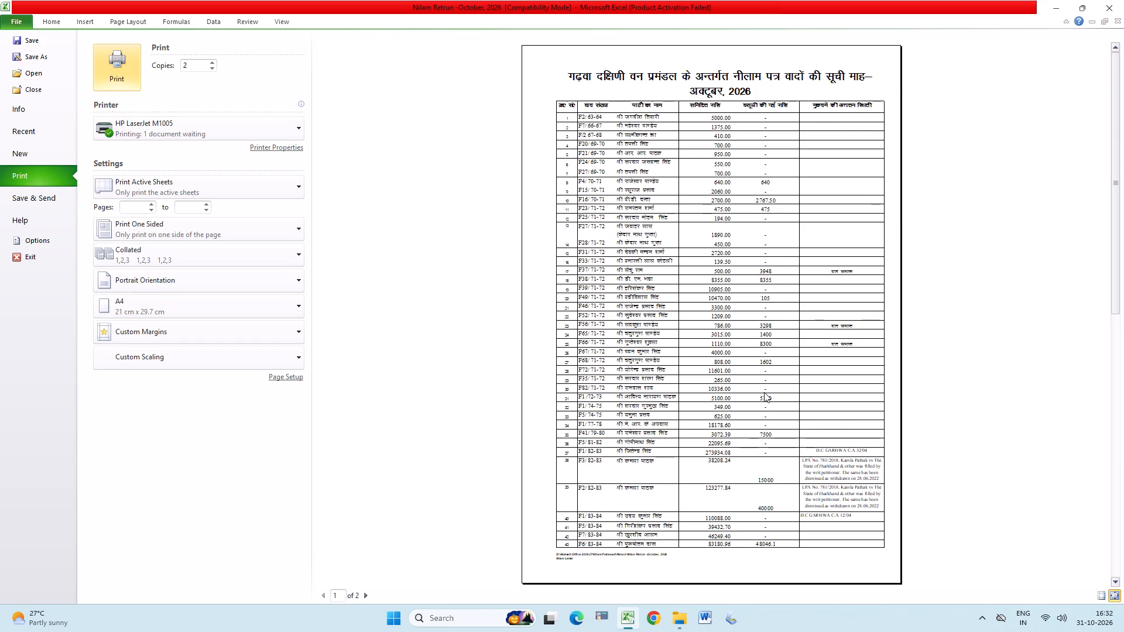
{"action": "scroll", "coordinate": [764, 392], "scroll_direction": "up", "scroll_amount": 2}
{"action": "left_click", "coordinate": [139, 201]}
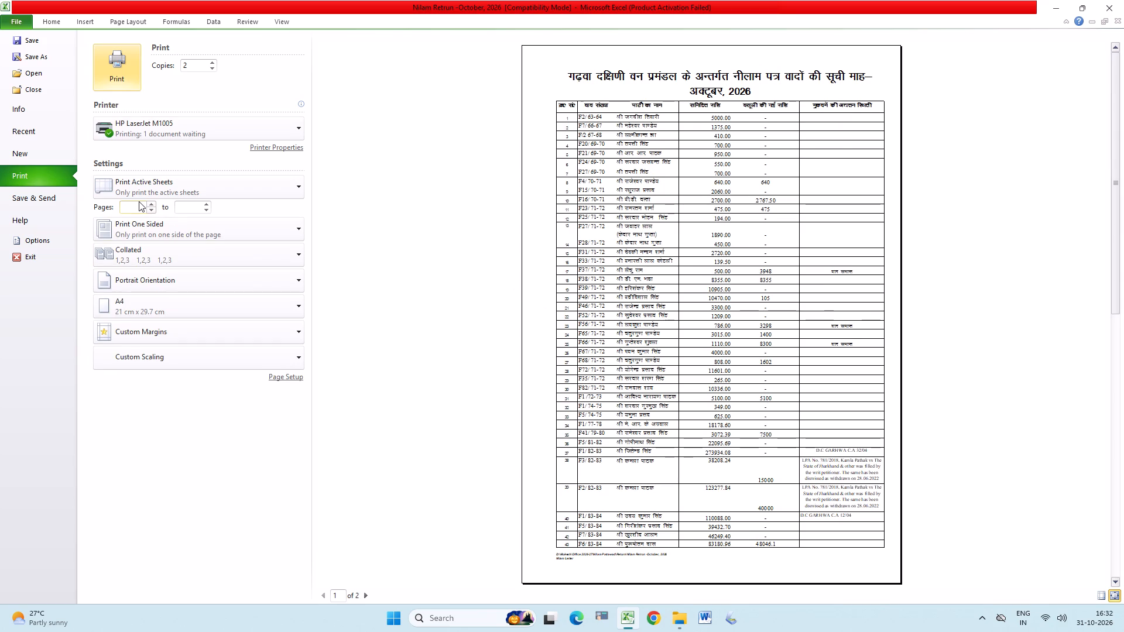
{"action": "left_click", "coordinate": [136, 203]}
{"action": "key", "text": "1"}
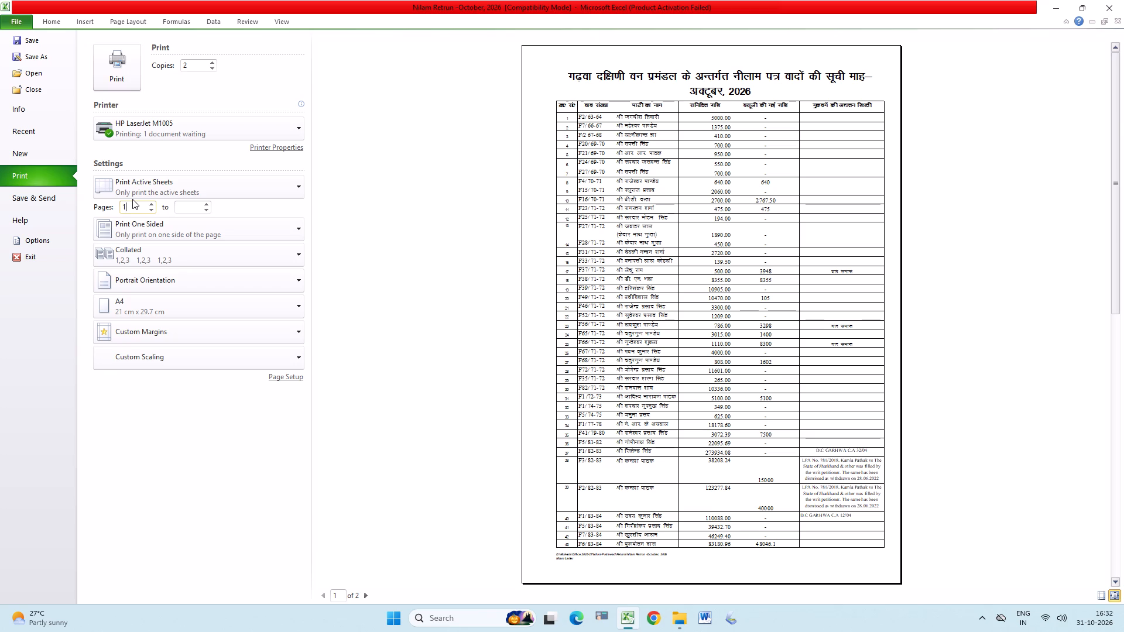
{"action": "key", "text": "Tab"}
{"action": "key", "text": "1"}
{"action": "key", "text": "Return"}
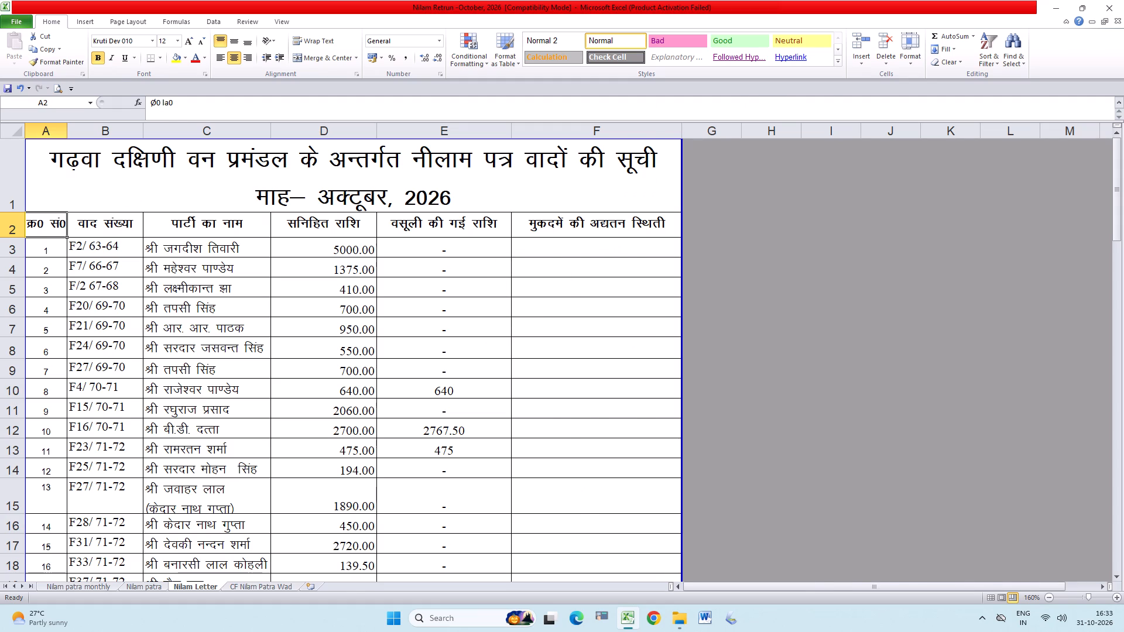
Print two copies of only page 2 of the Nilam Letter sheet.
{"action": "key", "text": "ctrl+F2"}
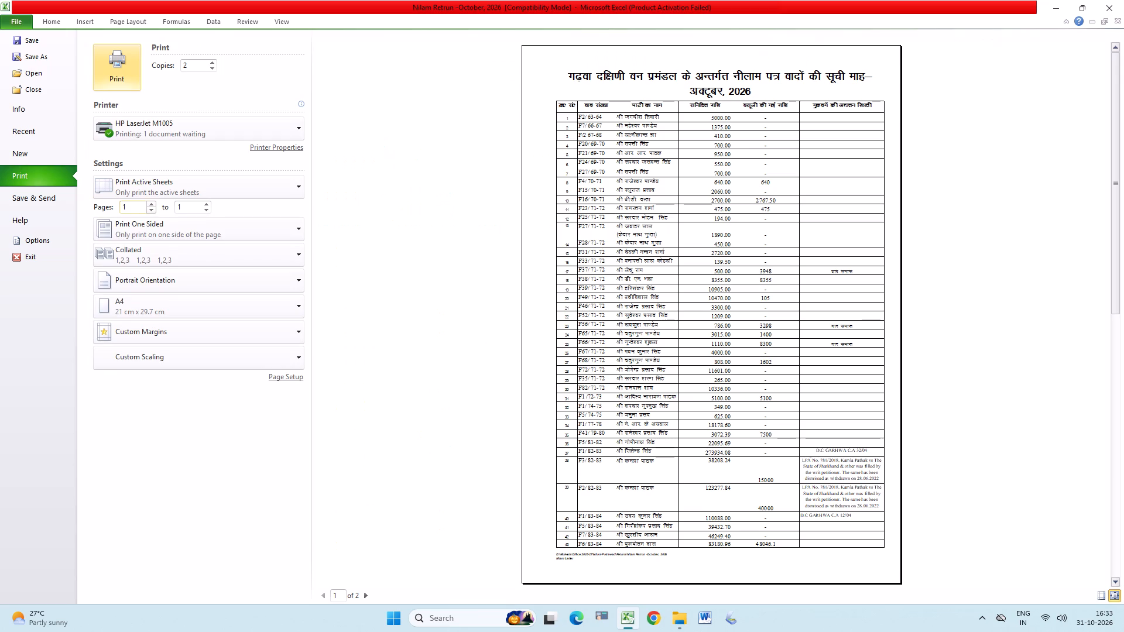
{"action": "left_click", "coordinate": [143, 205]}
{"action": "key", "text": "2"}
{"action": "key", "text": "Tab"}
{"action": "key", "text": "2"}
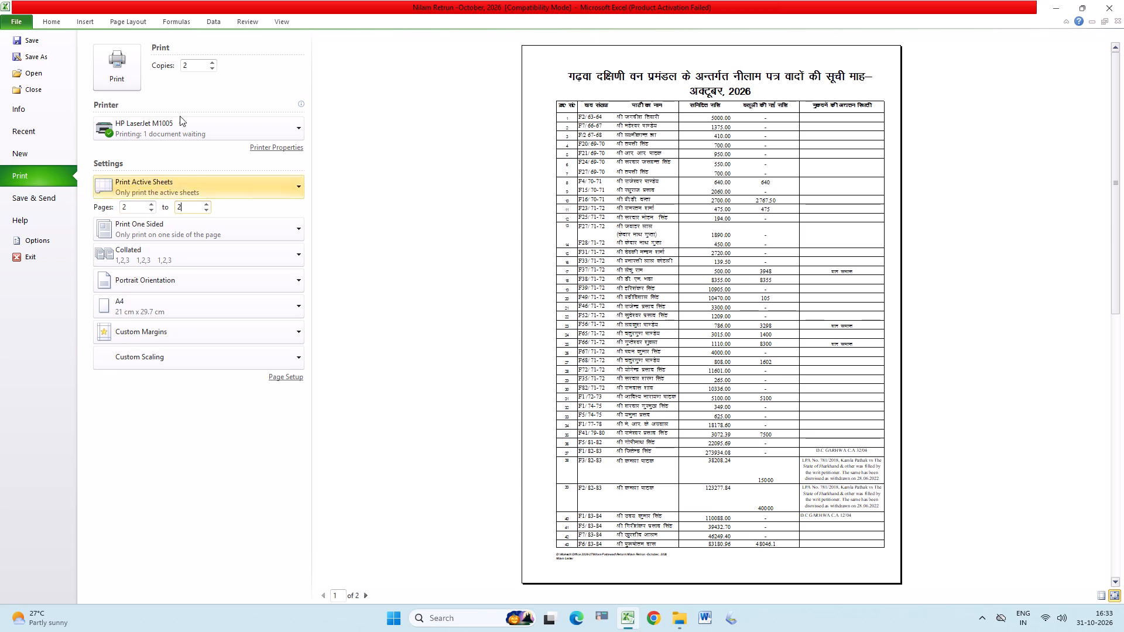
{"action": "left_click", "coordinate": [114, 67]}
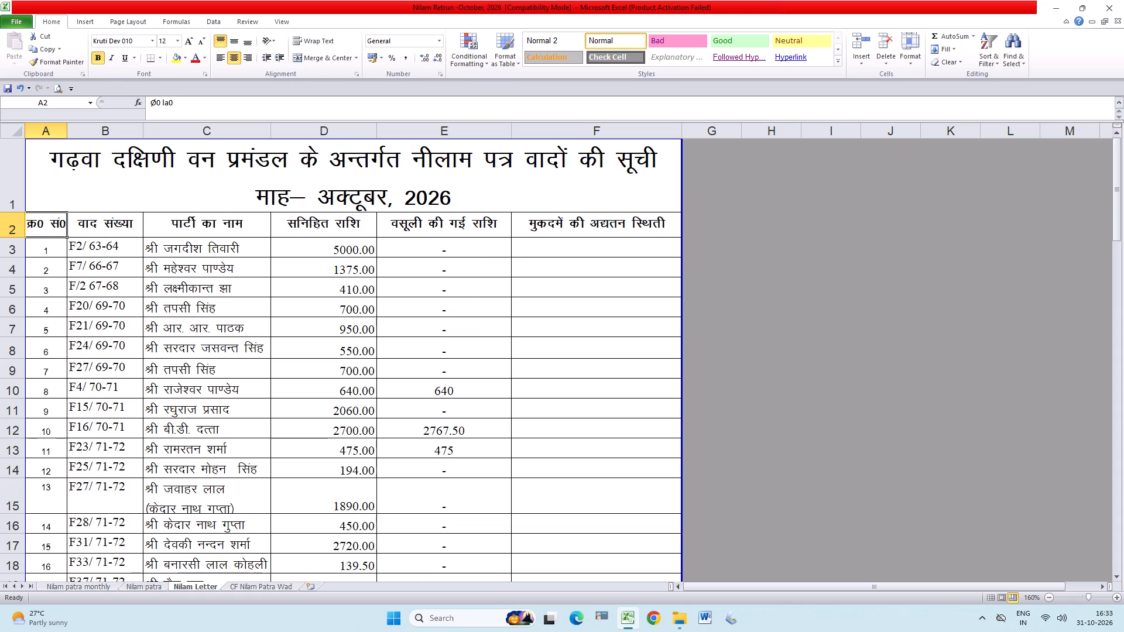
Save and close the Nilam Retrun -October, 2026 workbook.
{"action": "key", "text": "ctrl+s"}
{"action": "left_click", "coordinate": [1123, 0]}
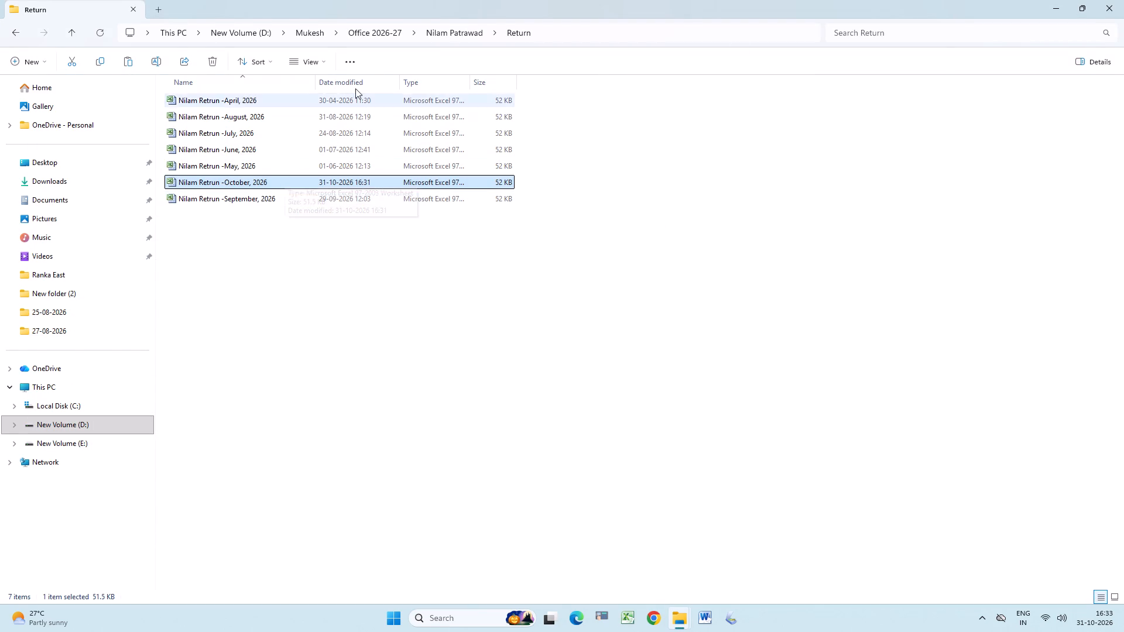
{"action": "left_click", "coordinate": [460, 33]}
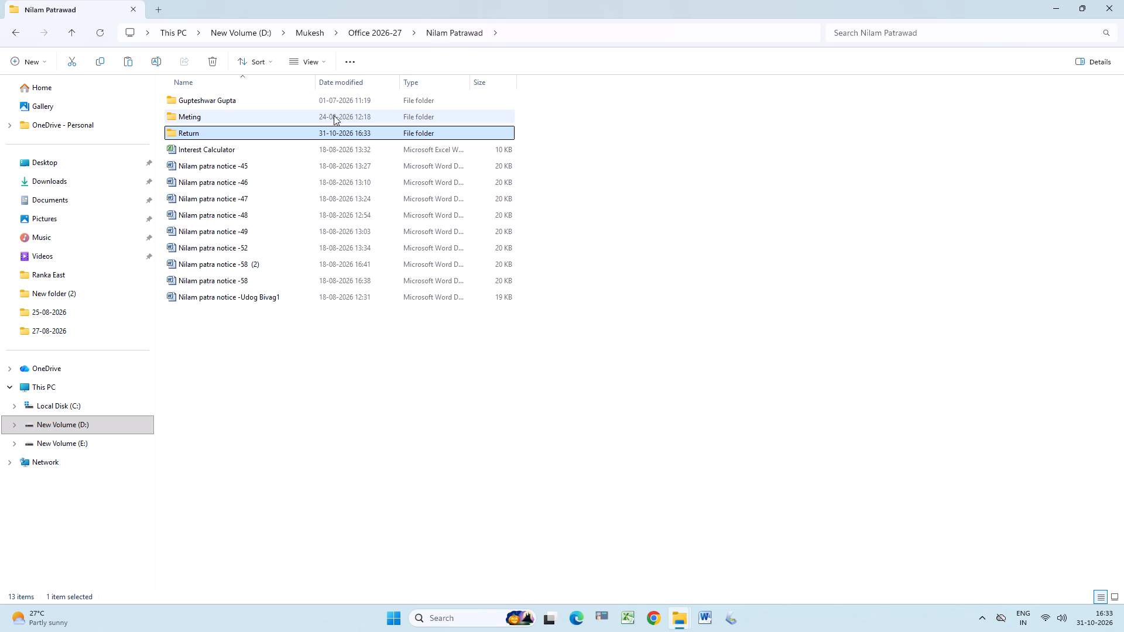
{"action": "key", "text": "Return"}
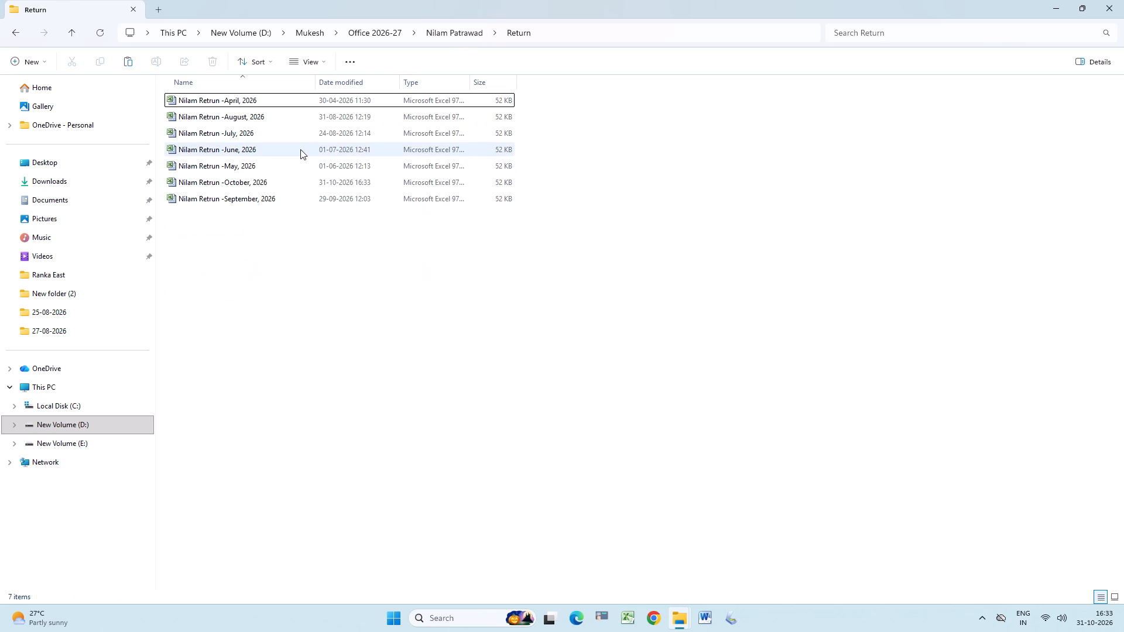